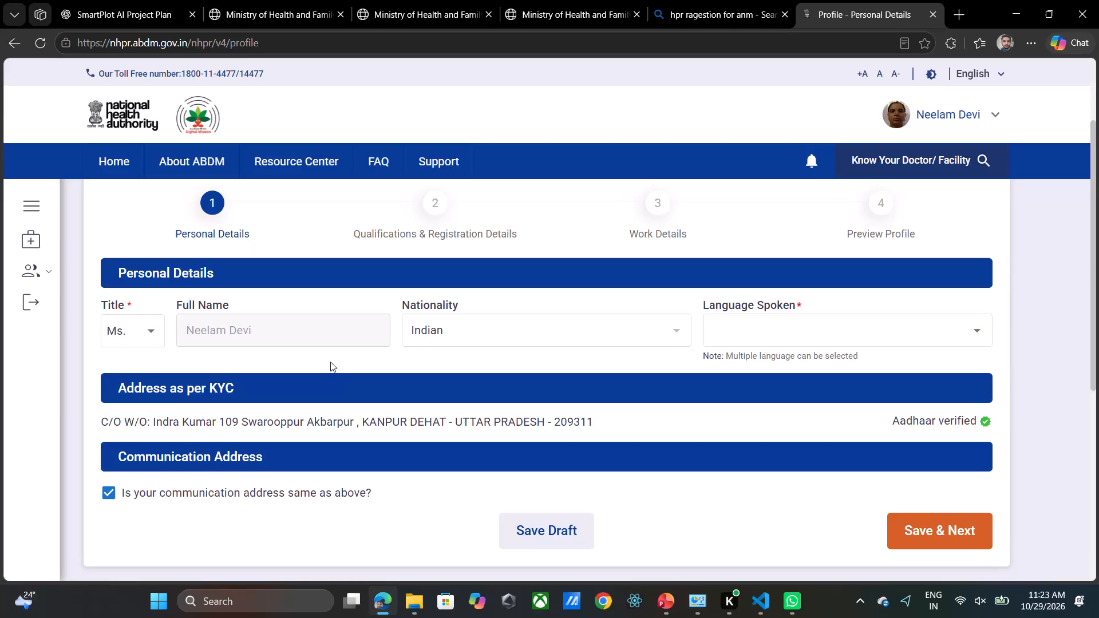
Add Hindi as the language spoken in the personal details.
scroll(647, 342, "down", 1)
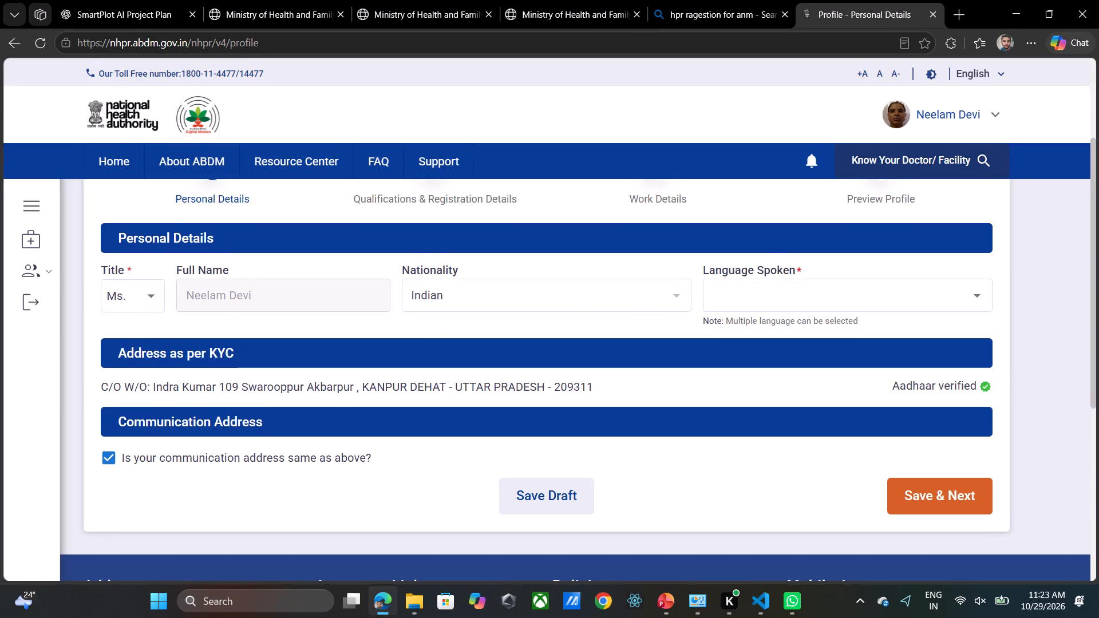
scroll(647, 342, "down", 1)
left_click(812, 284)
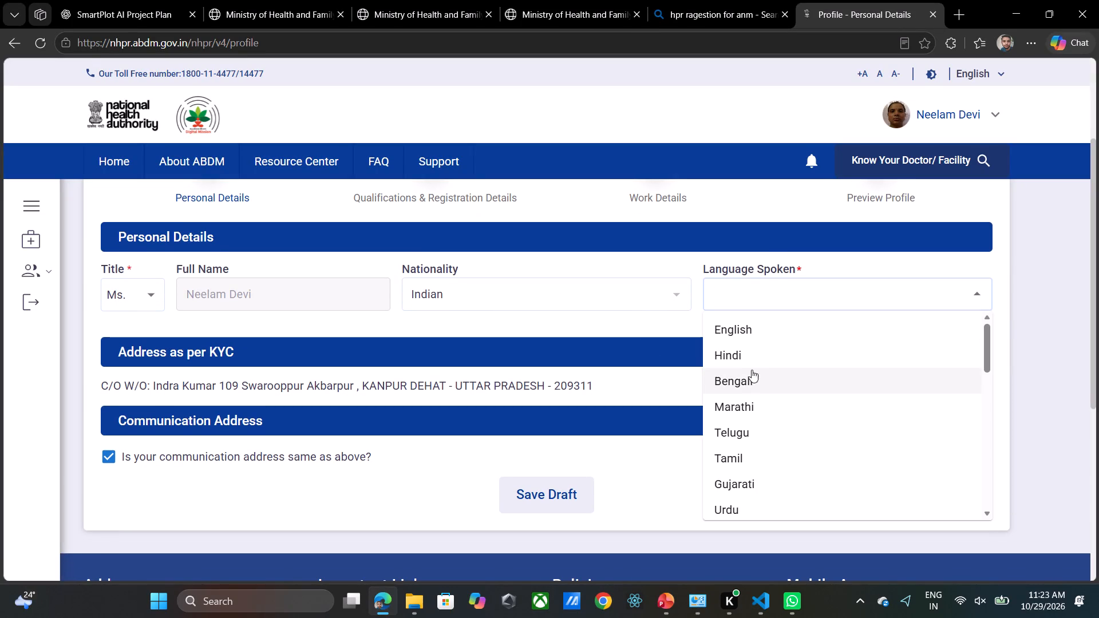
left_click(759, 353)
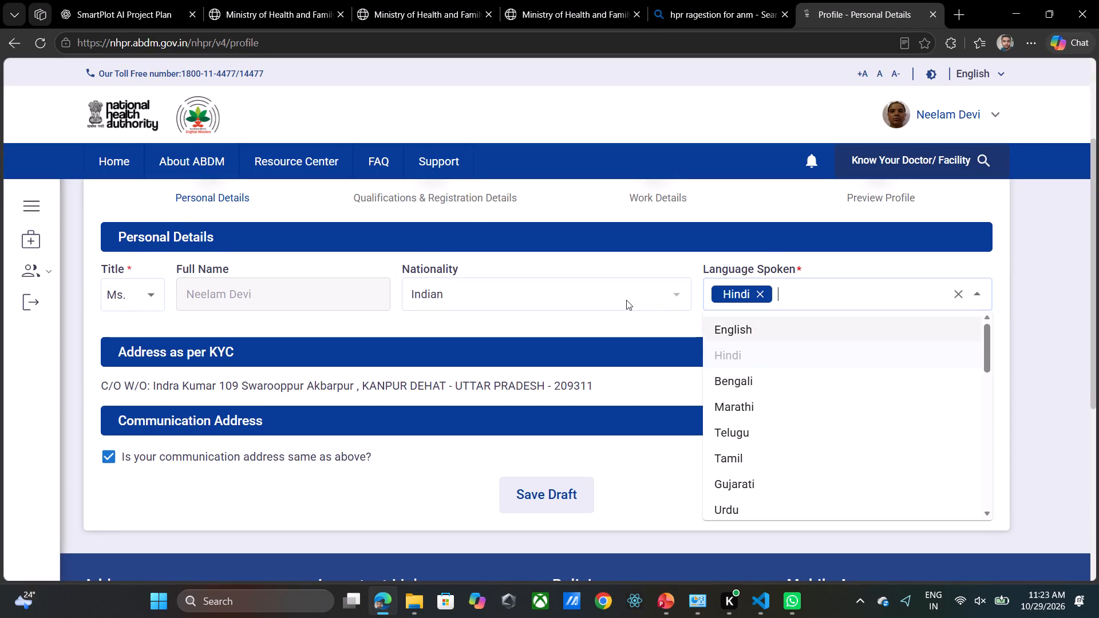
left_click(626, 300)
Save the personal details and proceed to the qualifications and registration details.
scroll(634, 344, "down", 2)
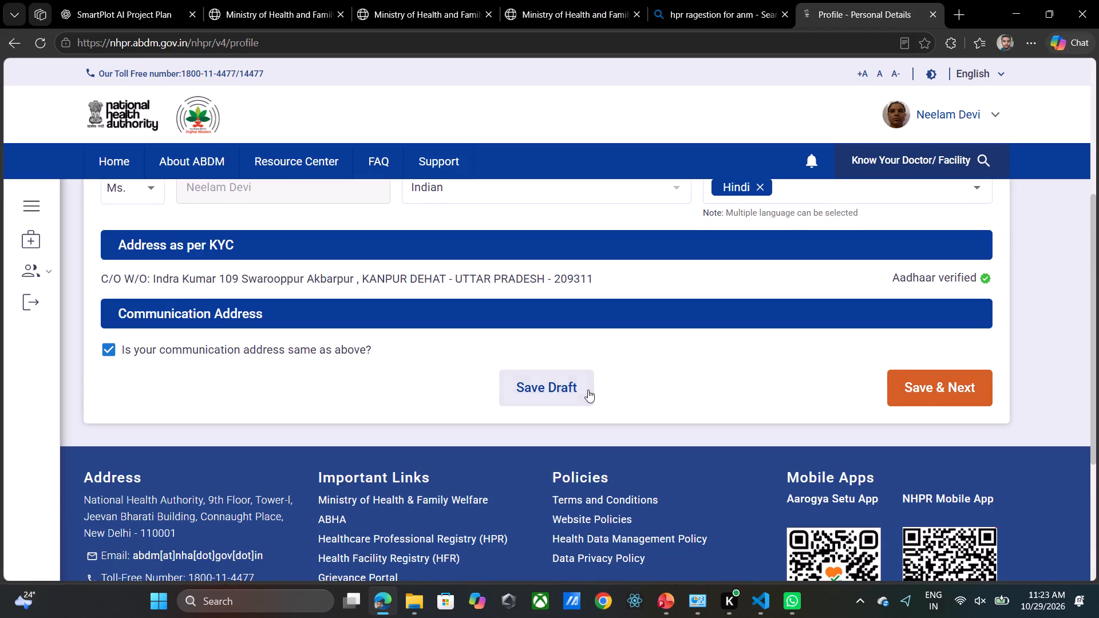
scroll(588, 390, "up", 1)
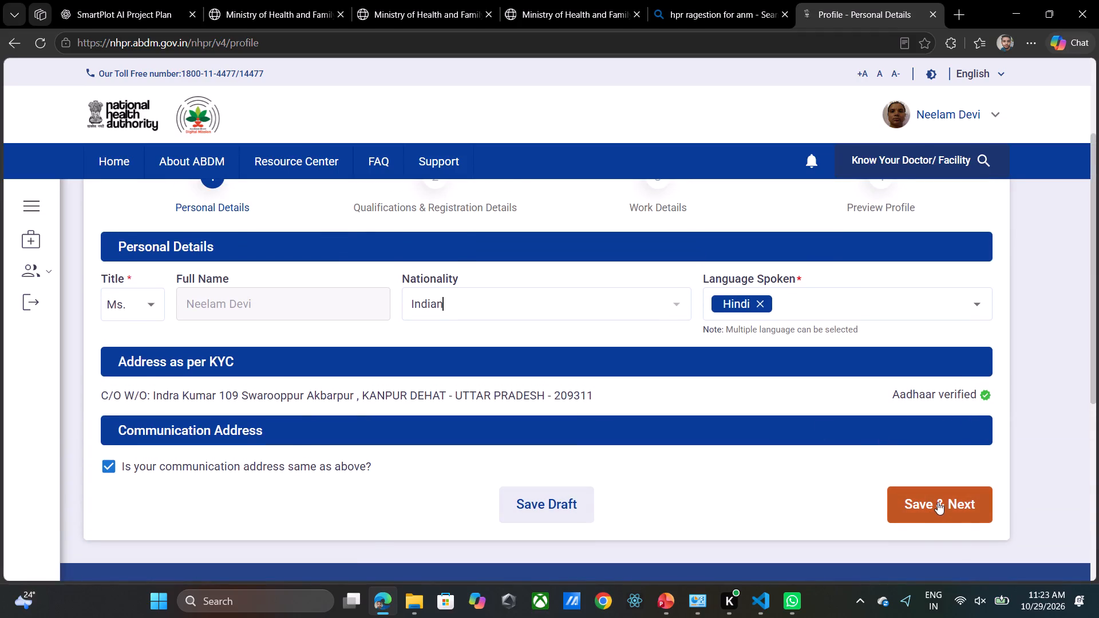
left_click(938, 502)
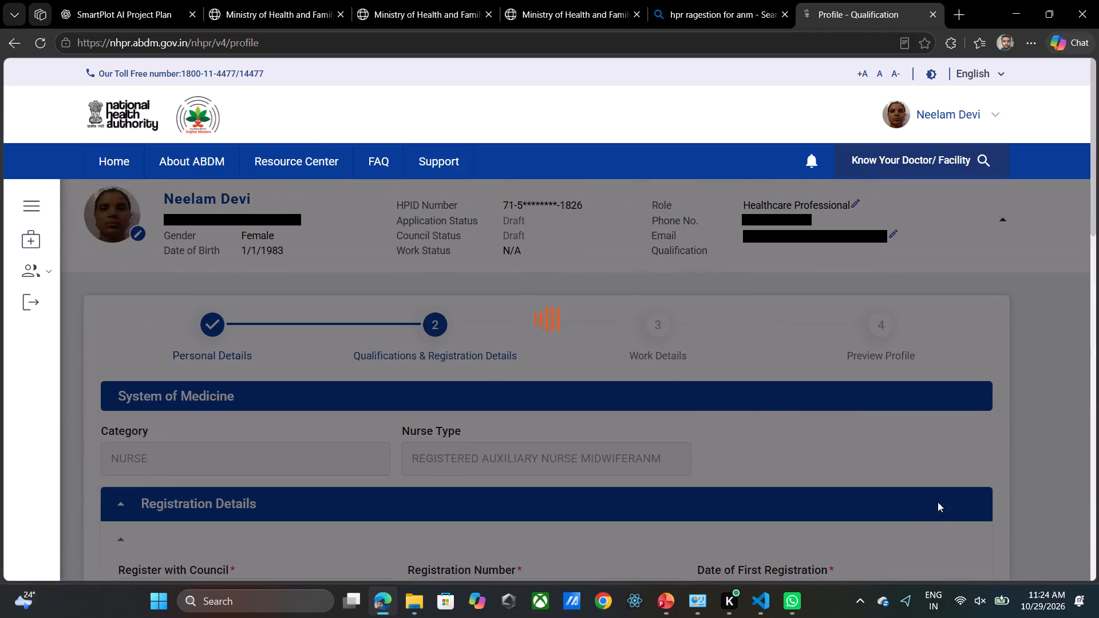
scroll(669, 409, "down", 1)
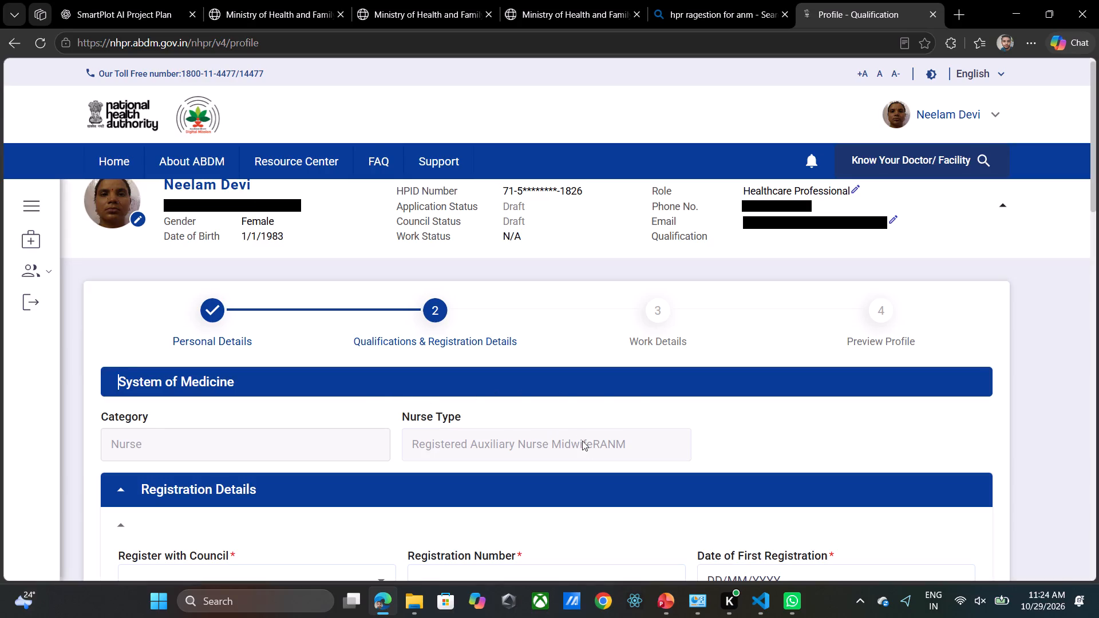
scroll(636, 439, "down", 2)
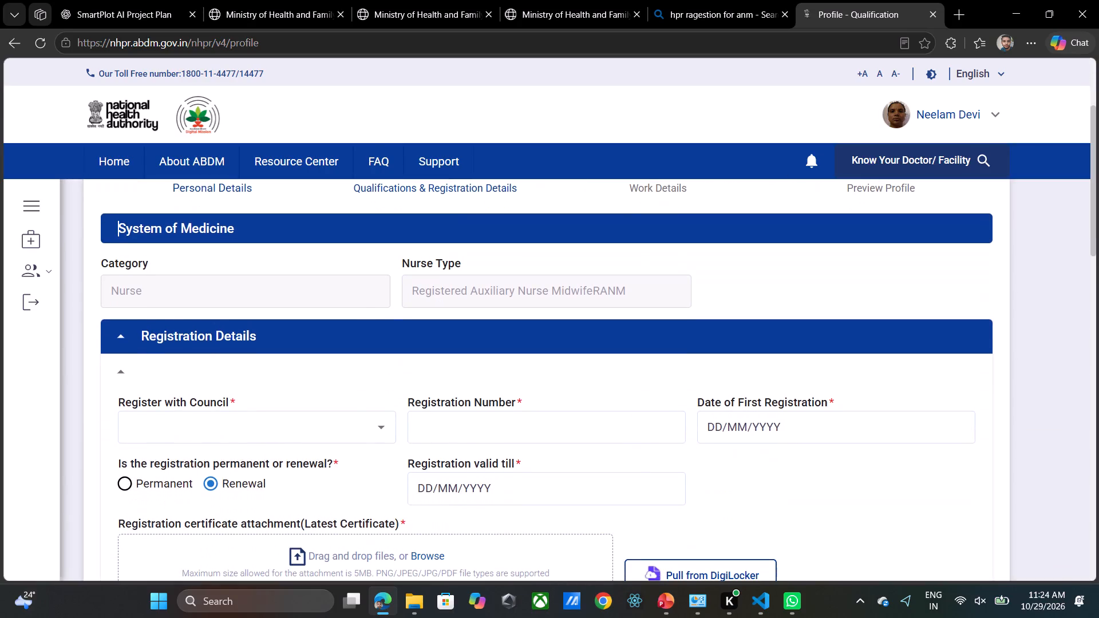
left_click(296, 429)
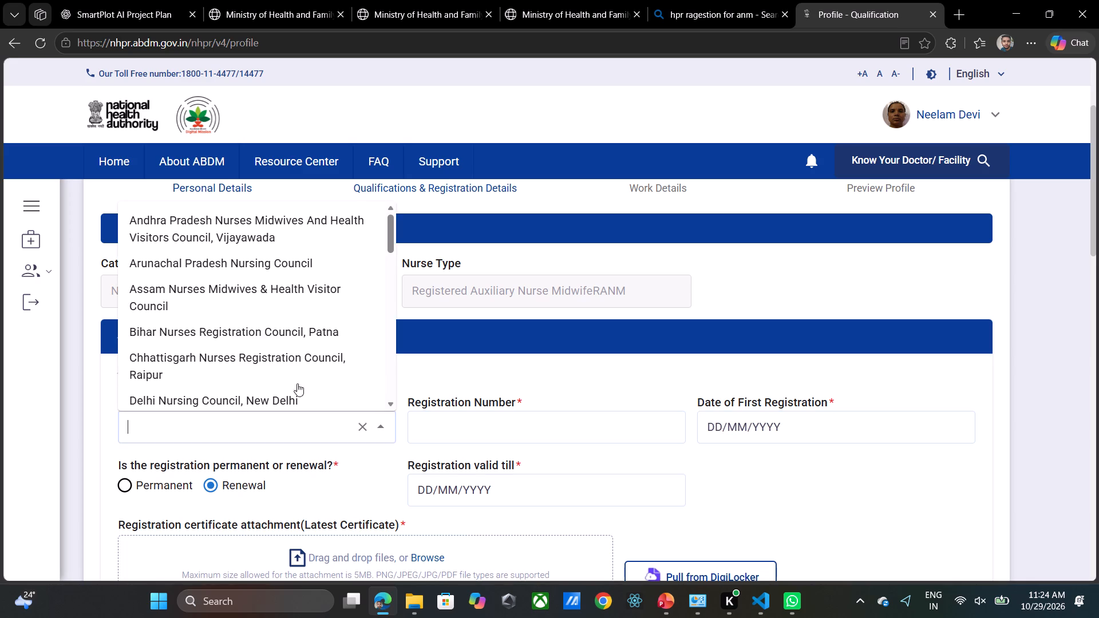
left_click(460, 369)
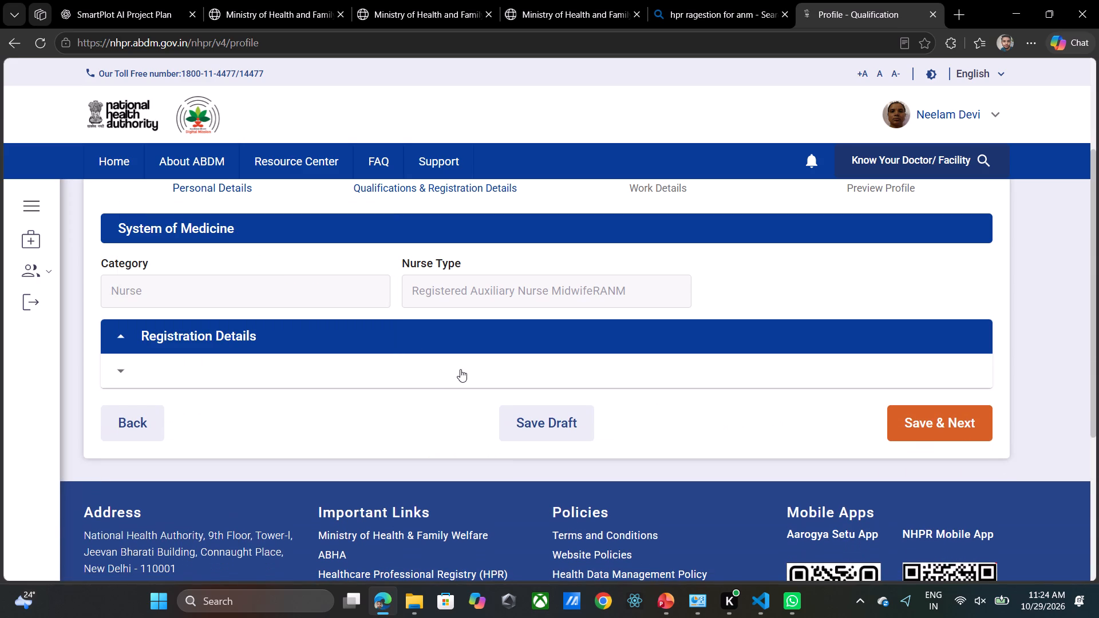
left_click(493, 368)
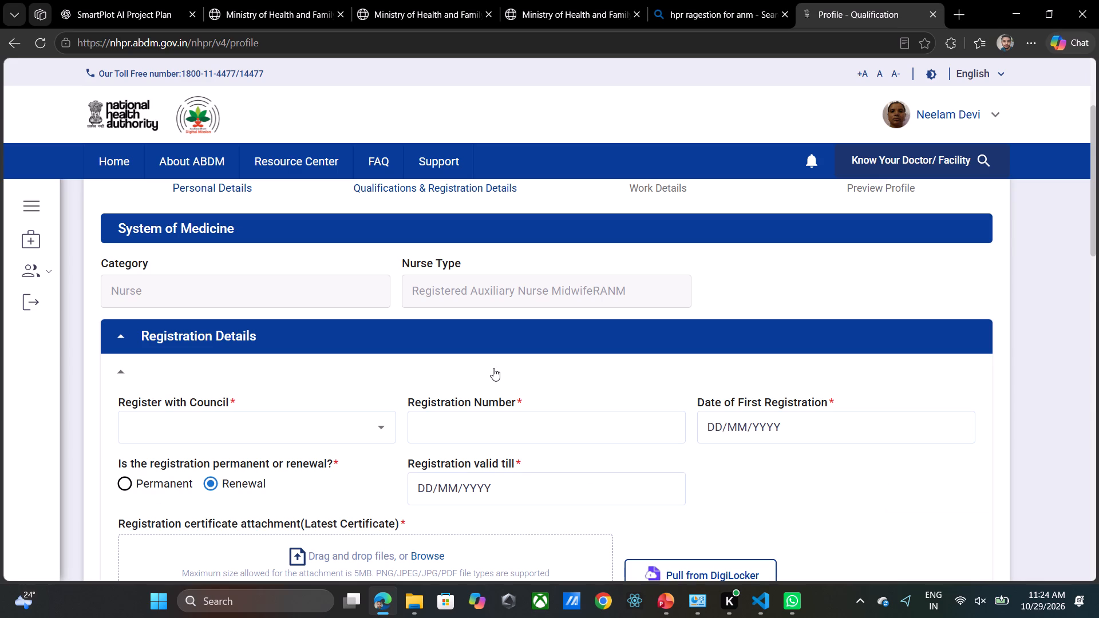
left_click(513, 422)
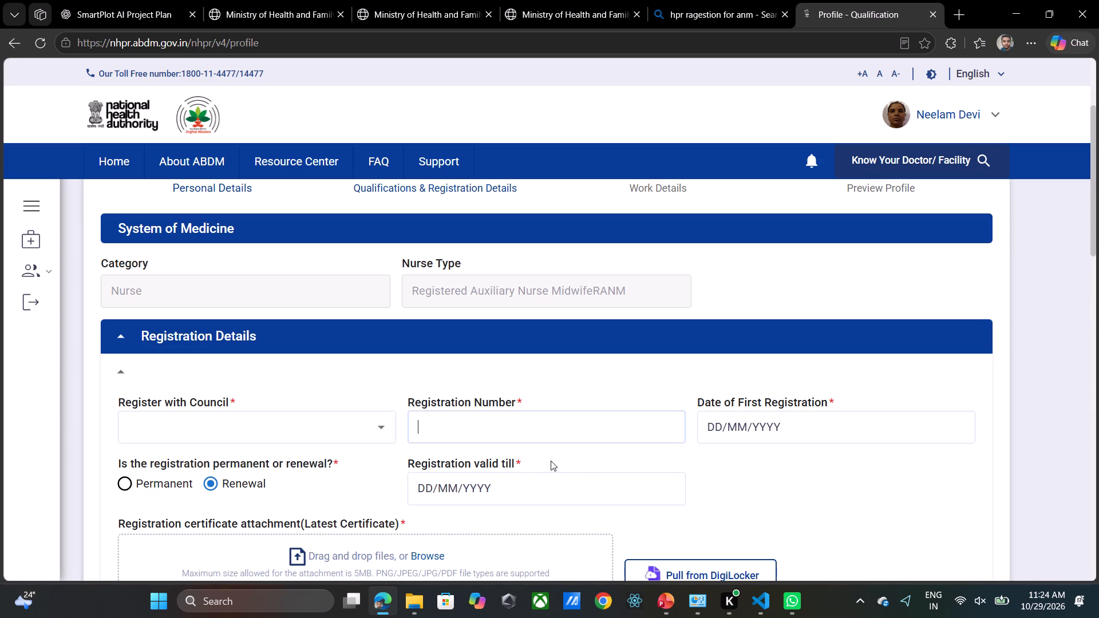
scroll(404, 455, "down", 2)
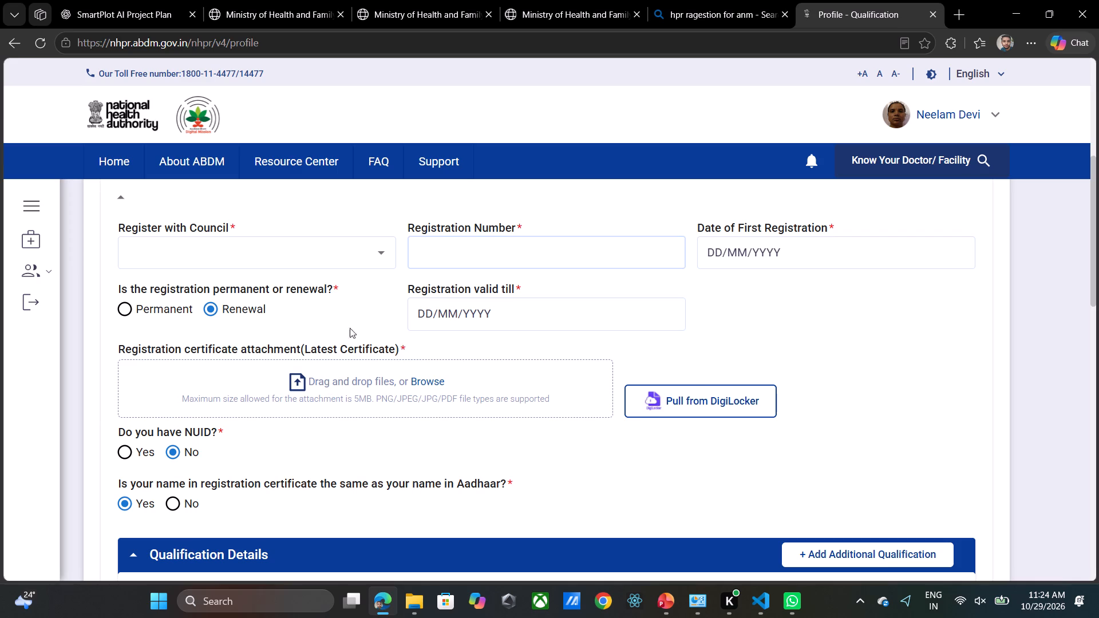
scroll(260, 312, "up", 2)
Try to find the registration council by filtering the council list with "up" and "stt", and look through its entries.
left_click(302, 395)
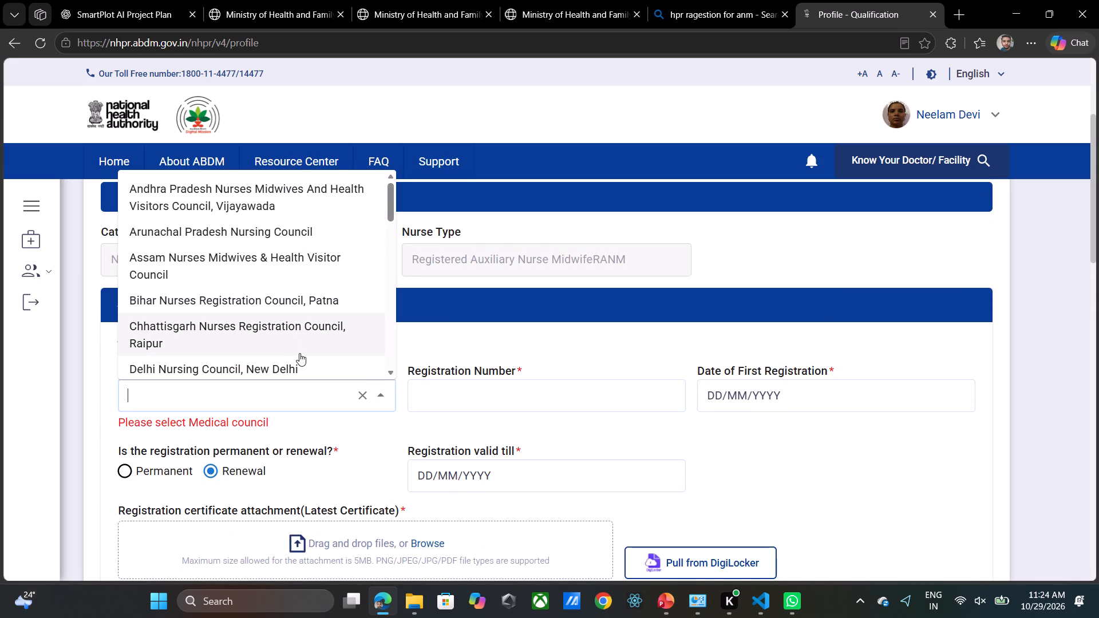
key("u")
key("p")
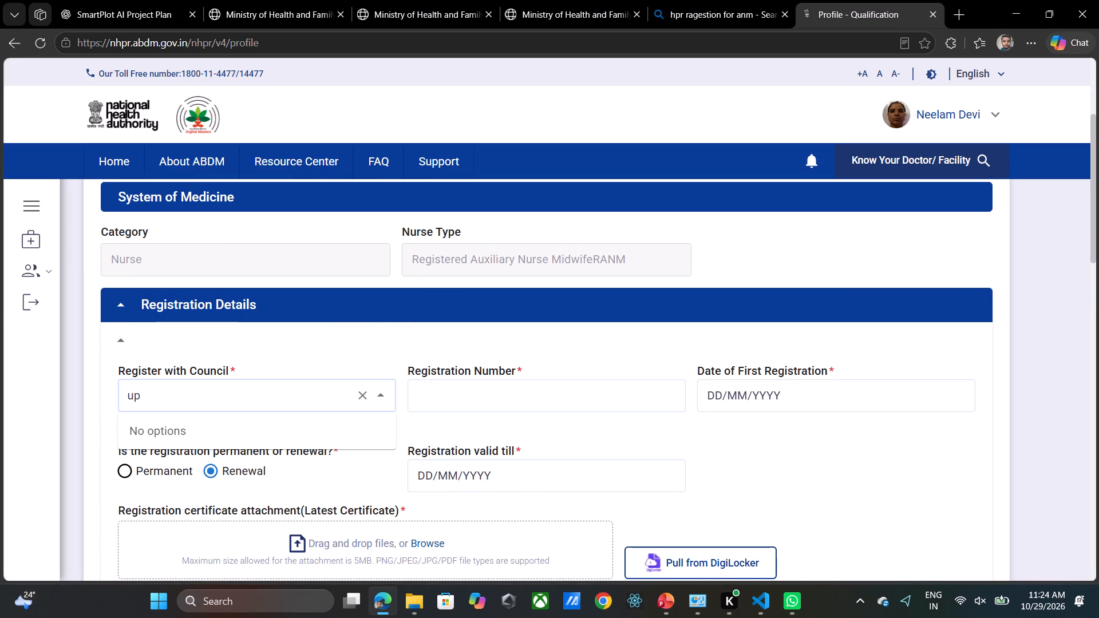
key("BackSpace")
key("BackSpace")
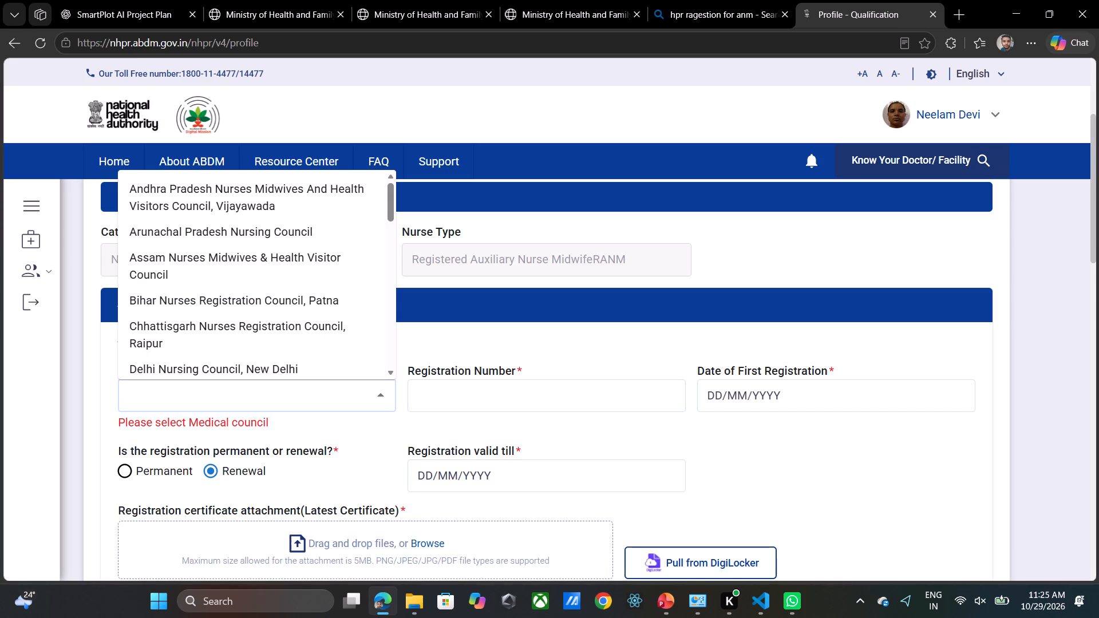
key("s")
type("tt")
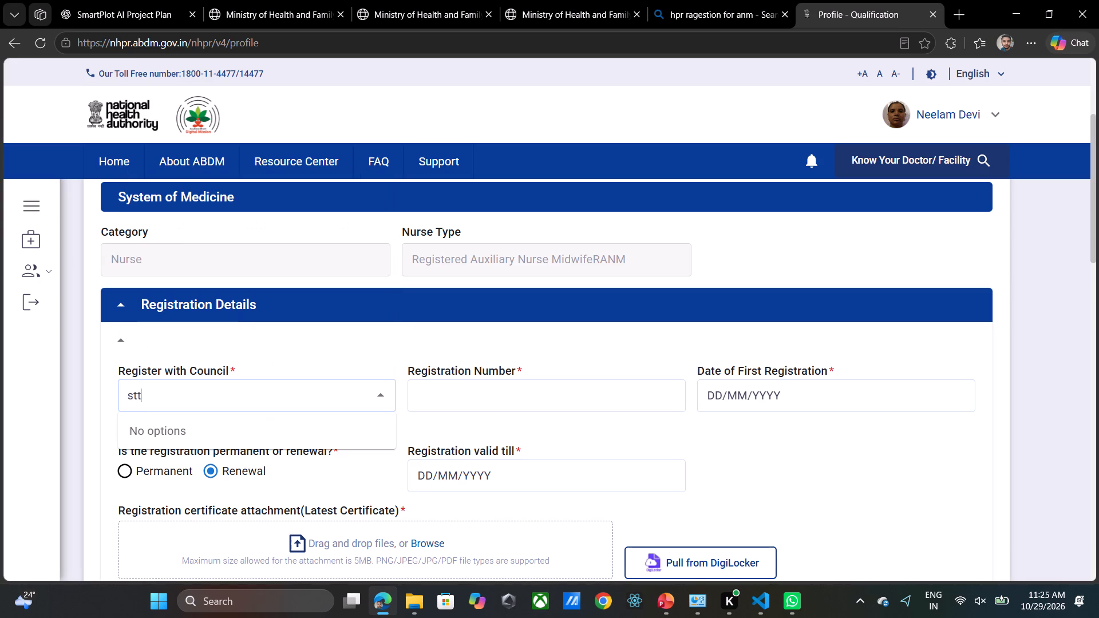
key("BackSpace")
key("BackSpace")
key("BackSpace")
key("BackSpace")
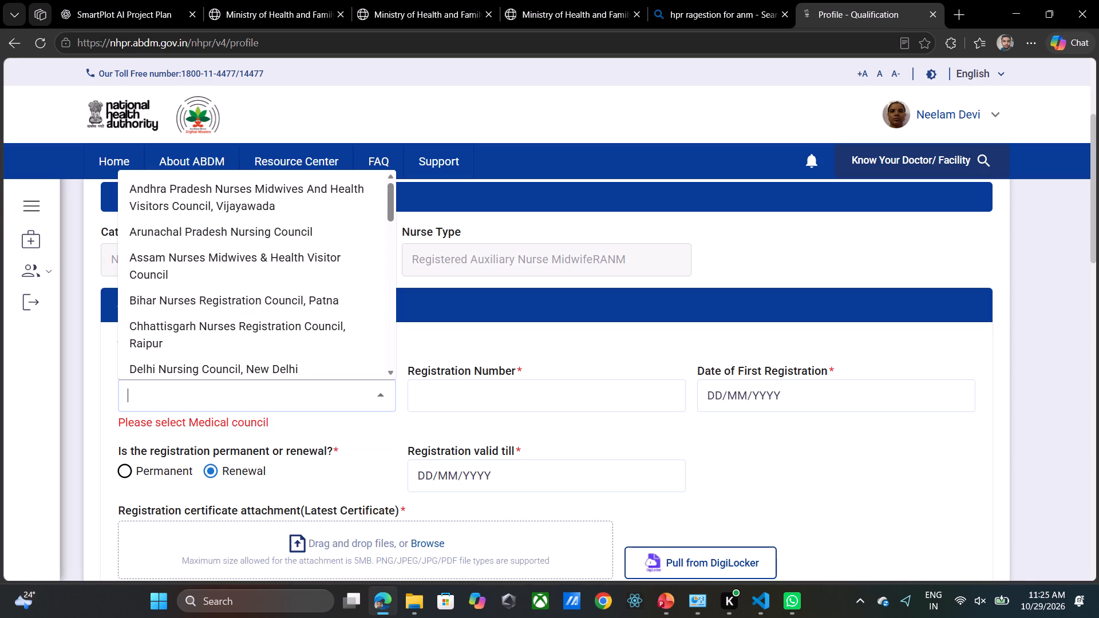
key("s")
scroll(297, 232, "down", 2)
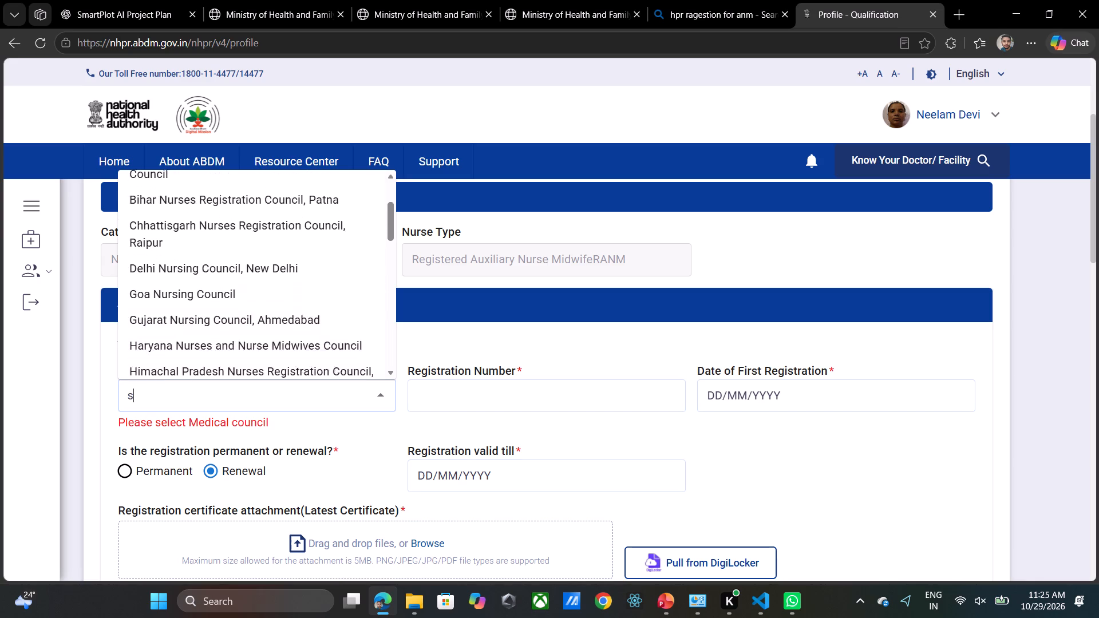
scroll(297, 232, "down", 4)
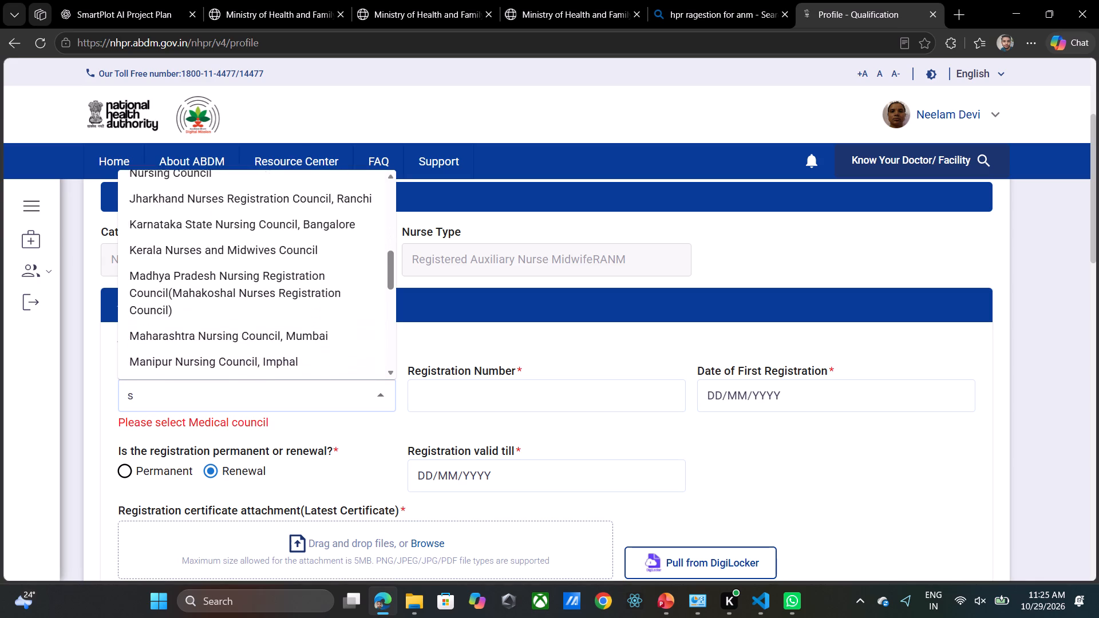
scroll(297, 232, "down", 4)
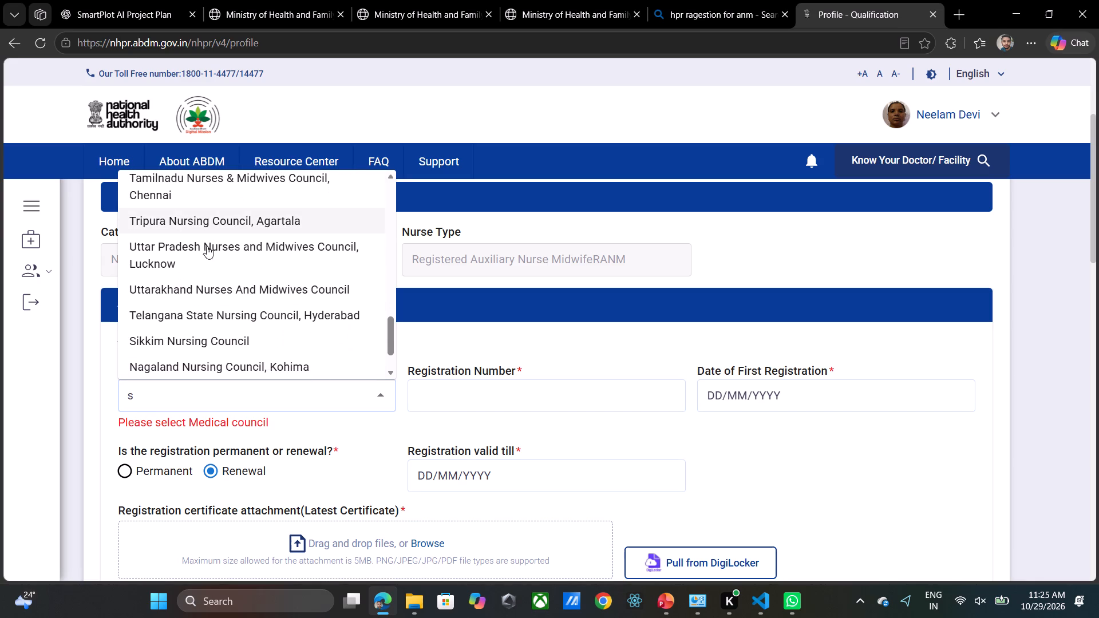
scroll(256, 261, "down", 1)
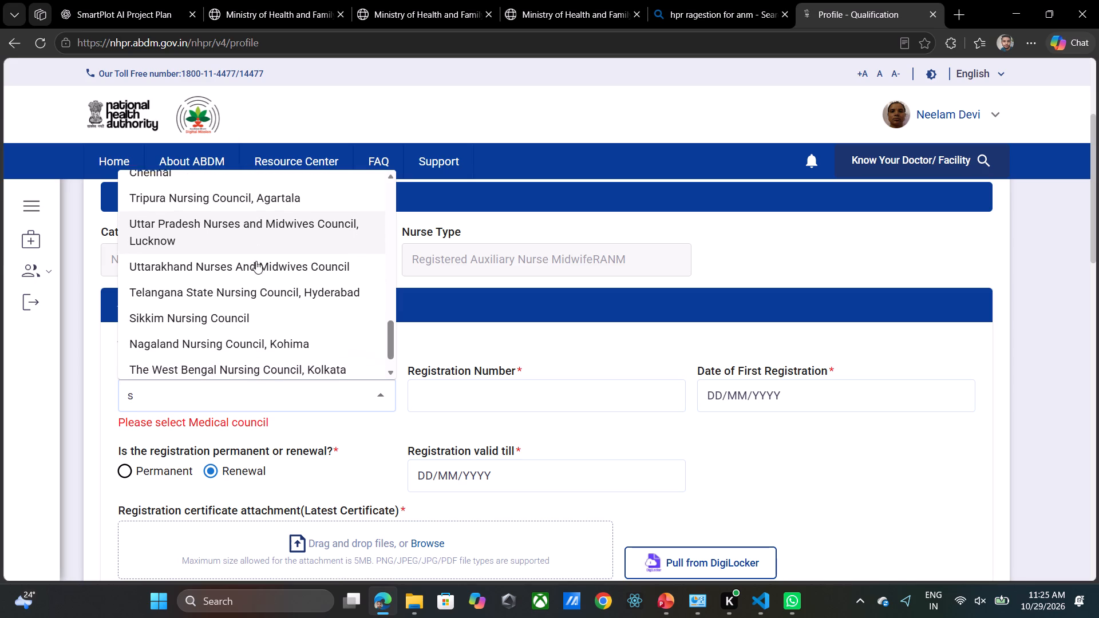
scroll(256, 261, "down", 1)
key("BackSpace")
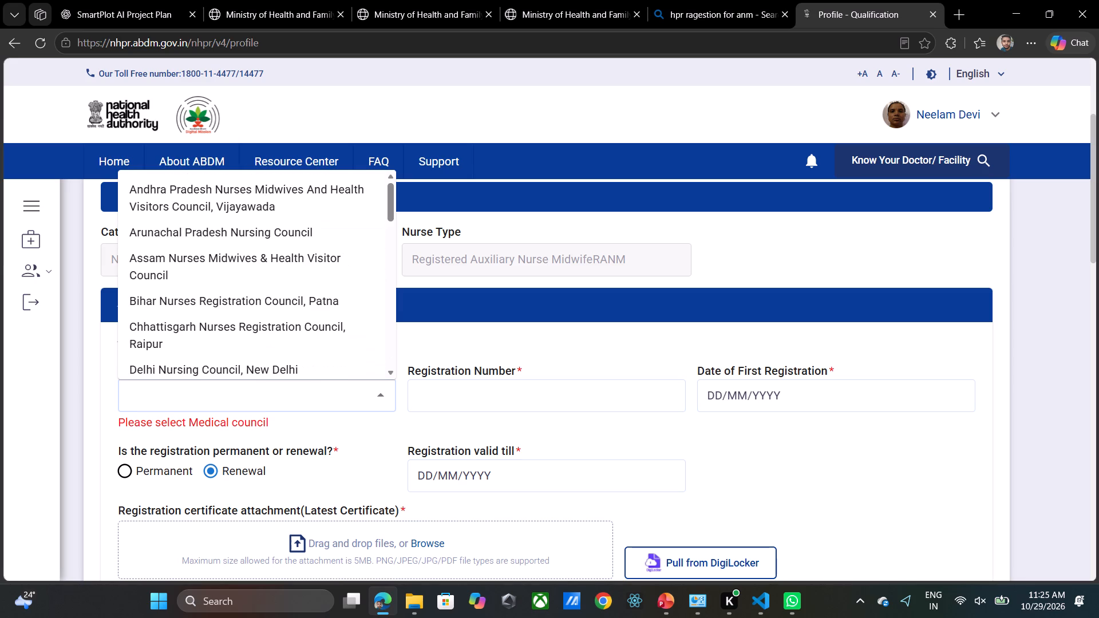
Set the registration council to Uttar Pradesh Nurses and Midwives Council, Lucknow.
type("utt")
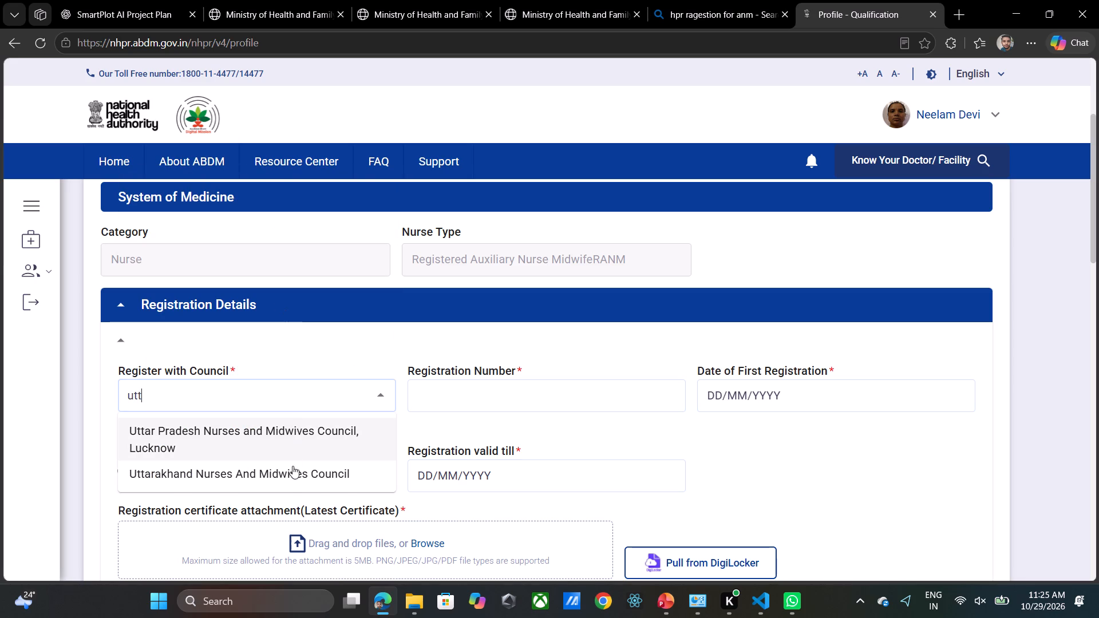
scroll(294, 471, "down", 1)
key("BackSpace")
key("BackSpace")
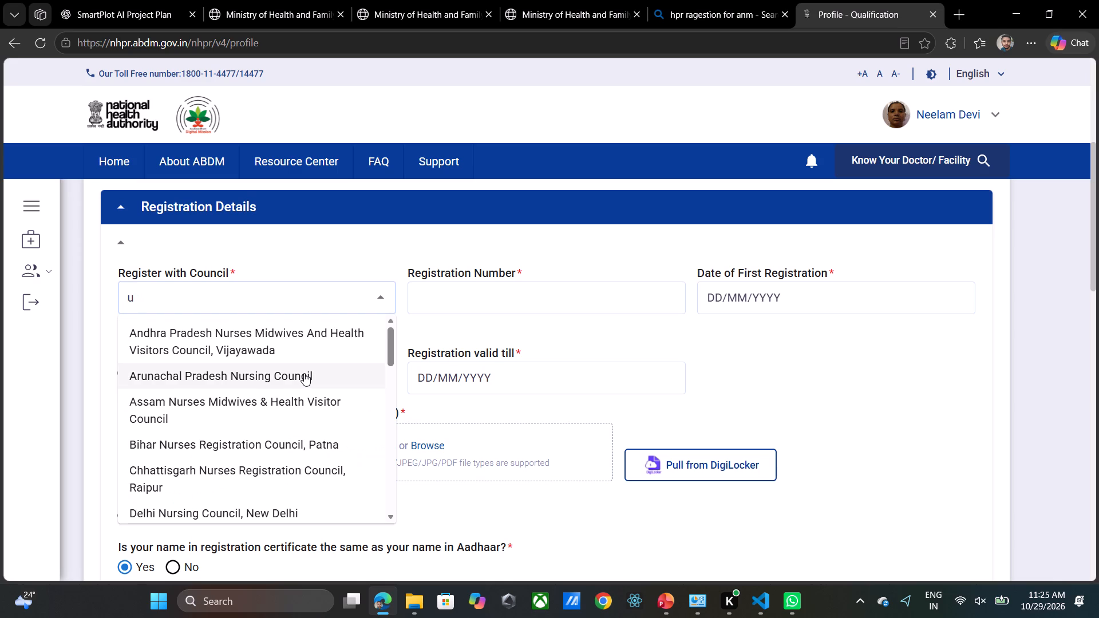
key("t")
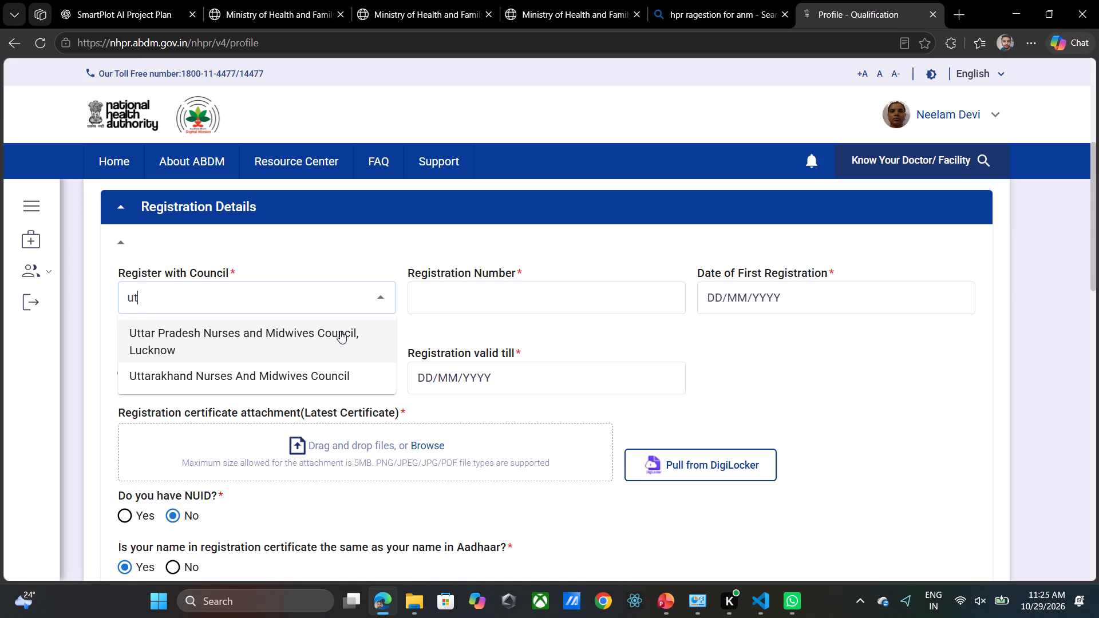
left_click(316, 339)
Enter the nurse's registration number in the registration details.
left_click(492, 300)
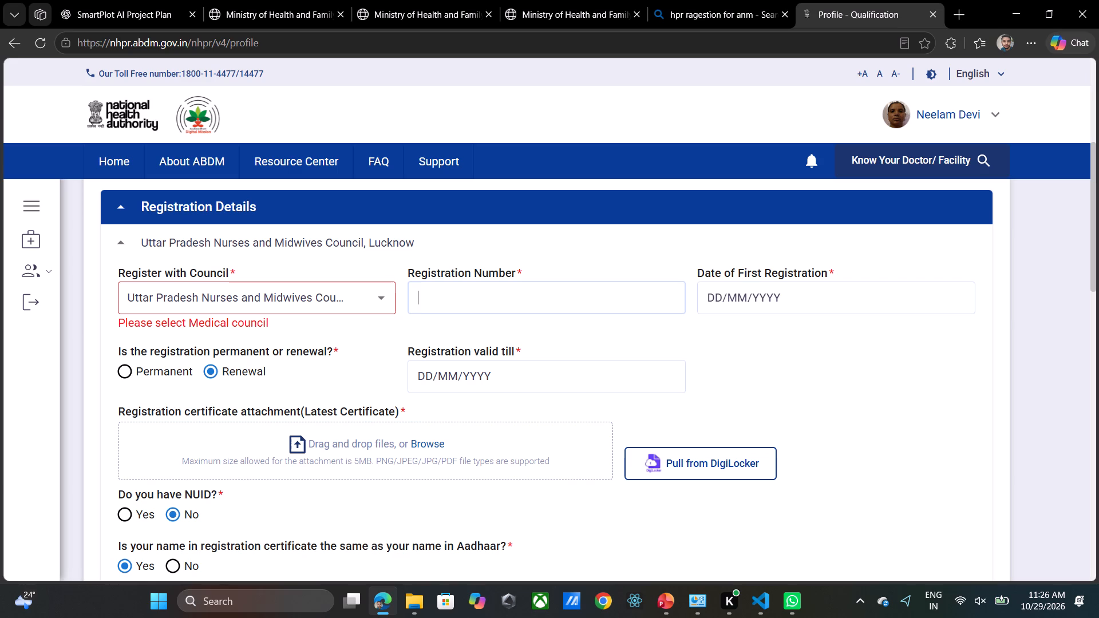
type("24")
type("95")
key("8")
Set the date of first registration to 11/02/2013.
left_click(754, 295)
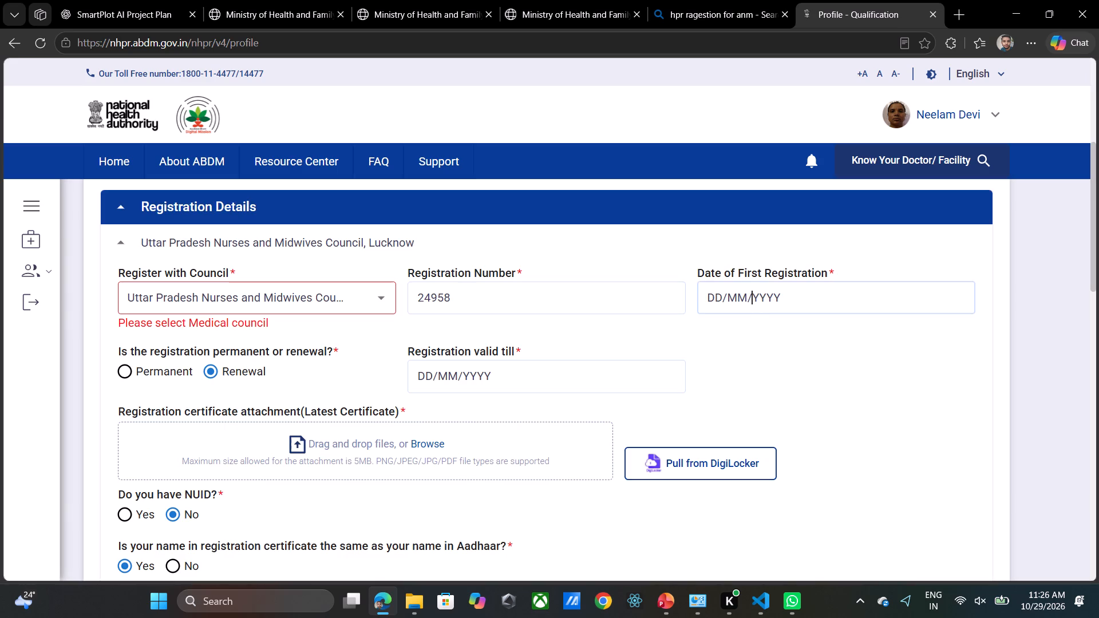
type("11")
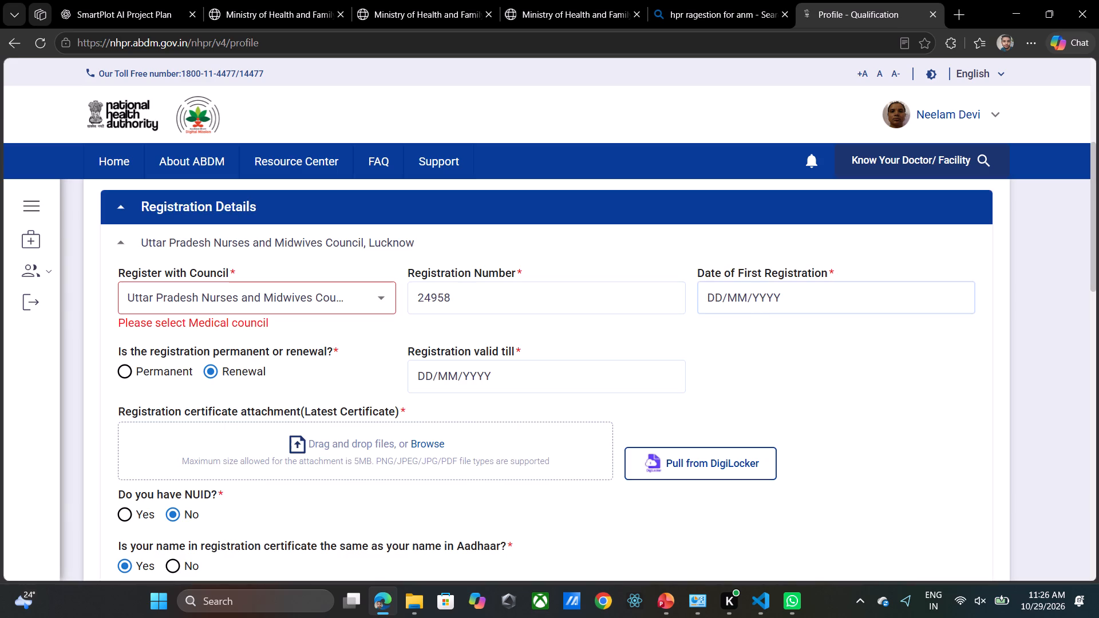
left_click(754, 295)
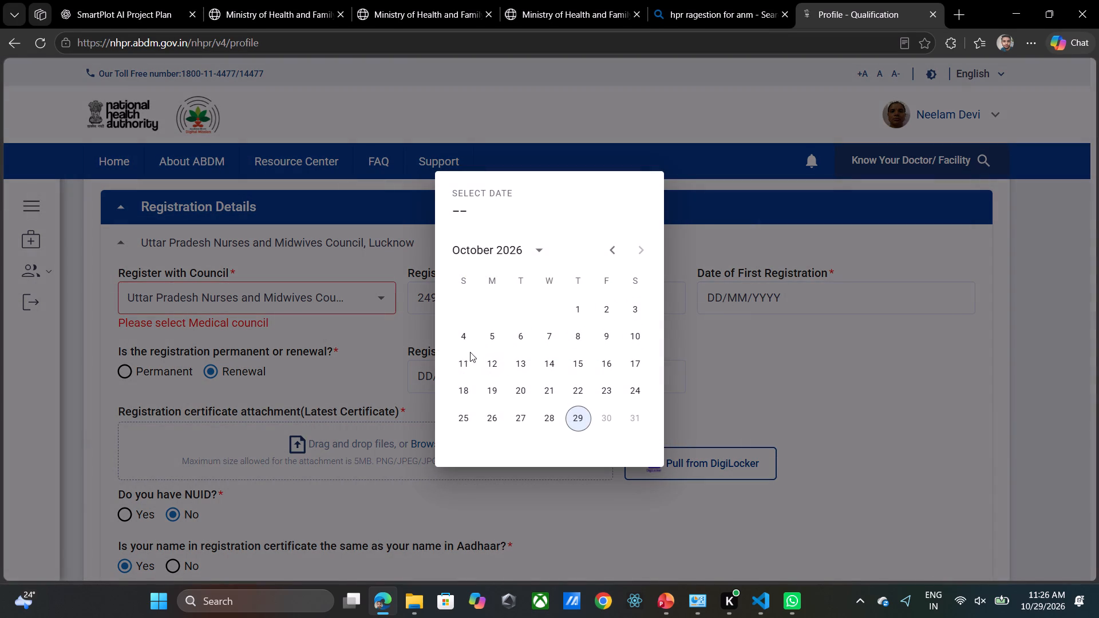
left_click(460, 208)
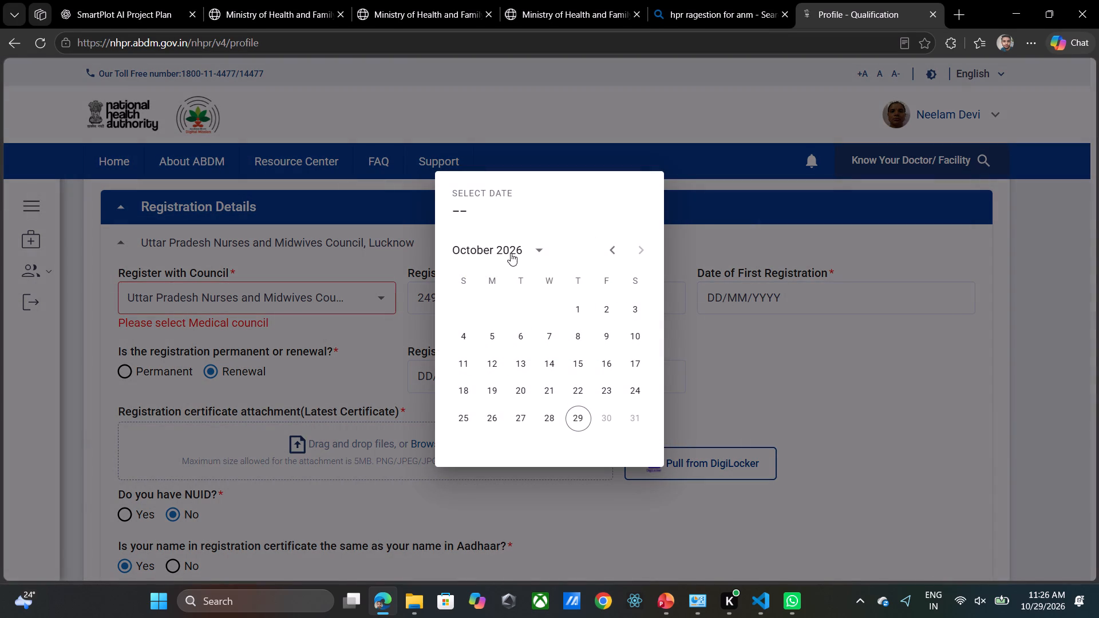
left_click(539, 250)
left_click(519, 249)
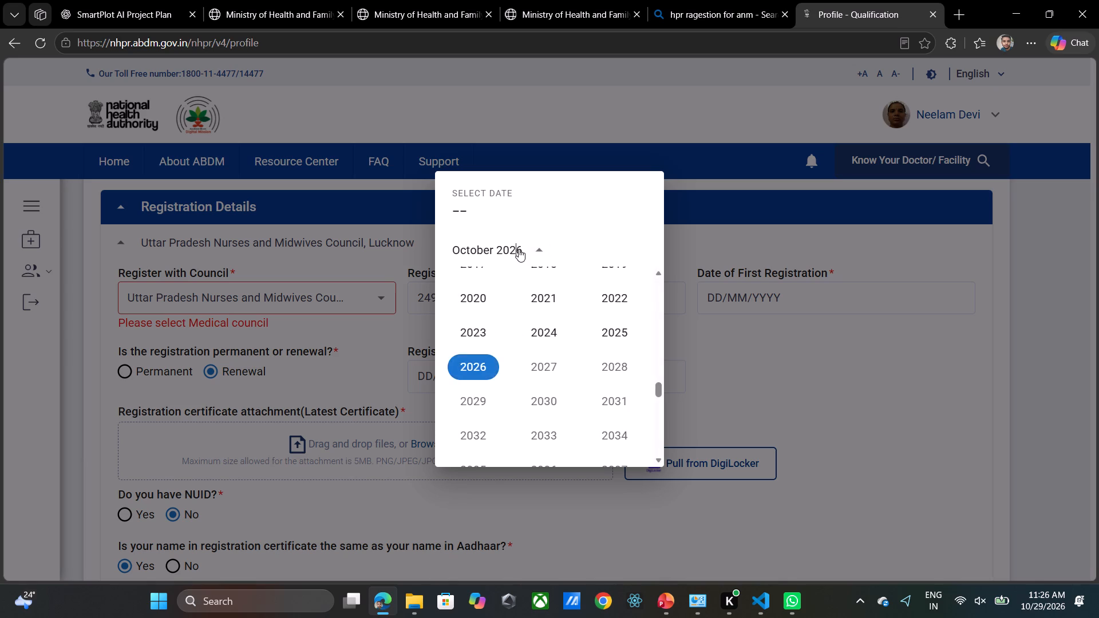
left_click(538, 252)
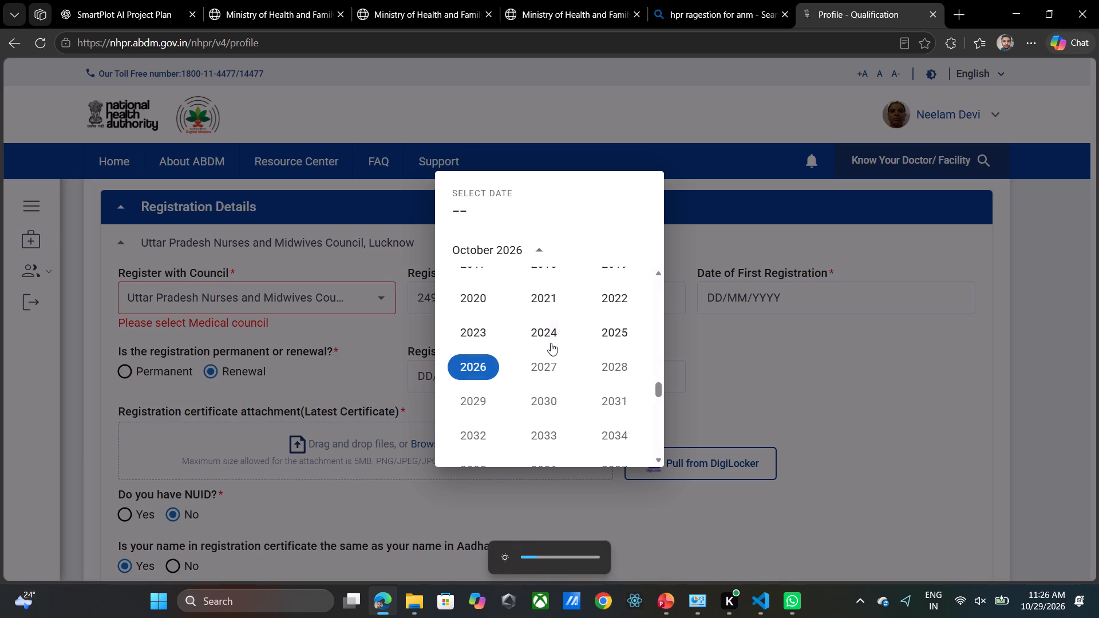
scroll(600, 323, "up", 2)
left_click(604, 443)
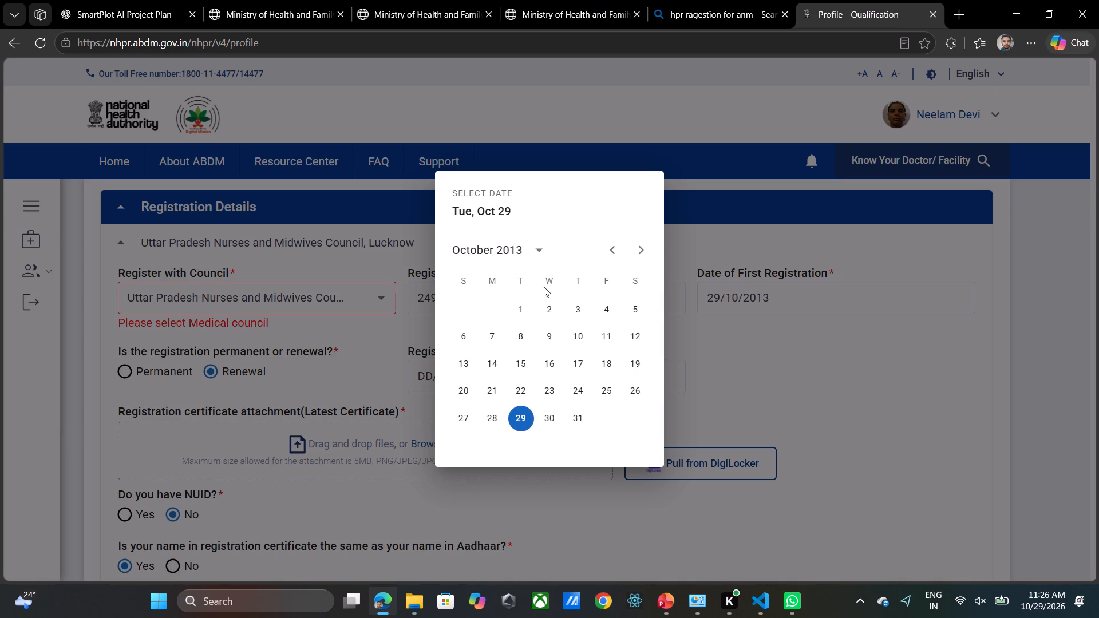
left_click(472, 251)
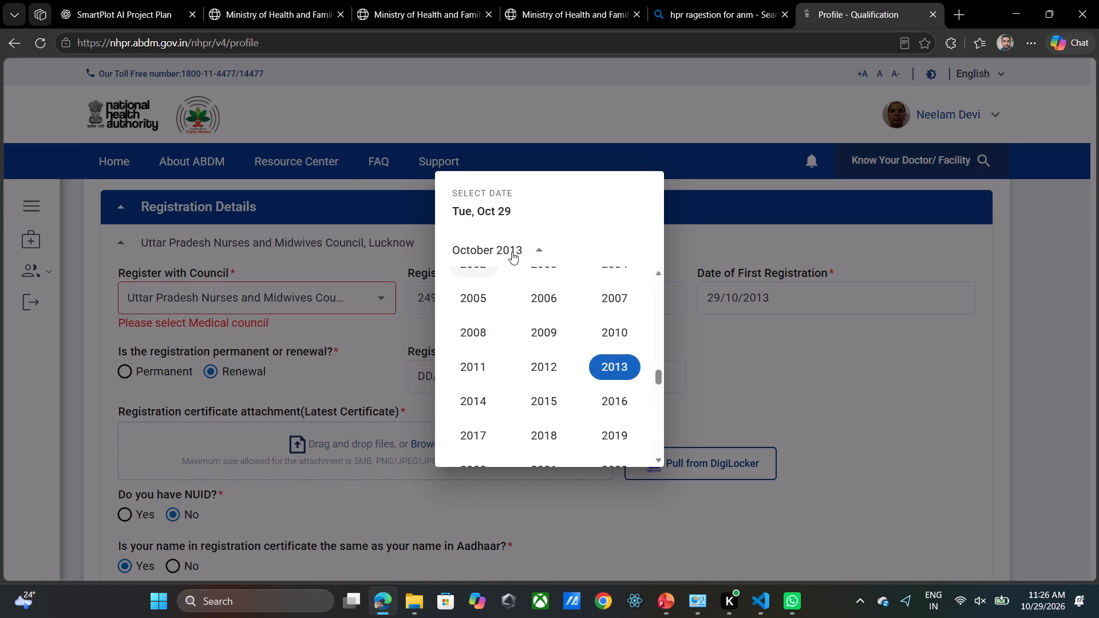
left_click(620, 373)
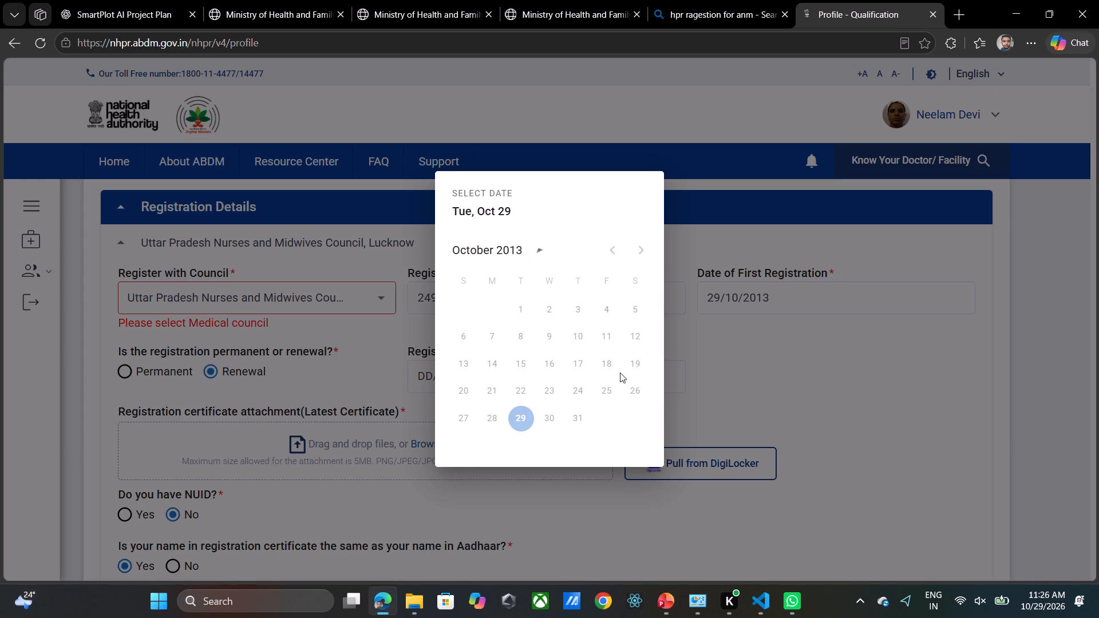
triple_click(614, 256)
triple_click(614, 256)
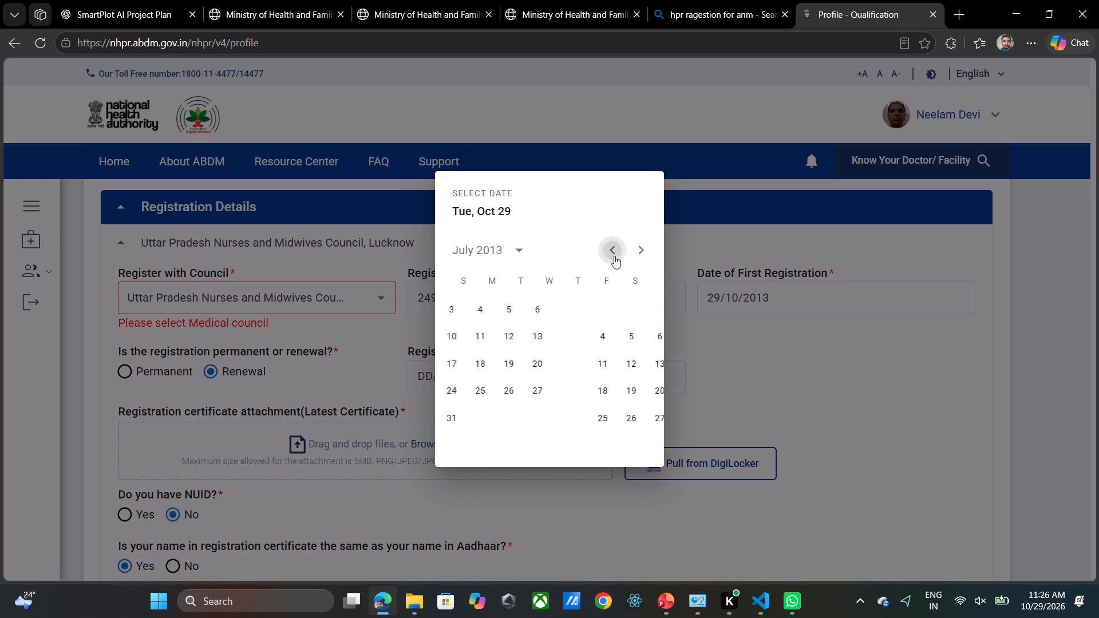
triple_click(614, 256)
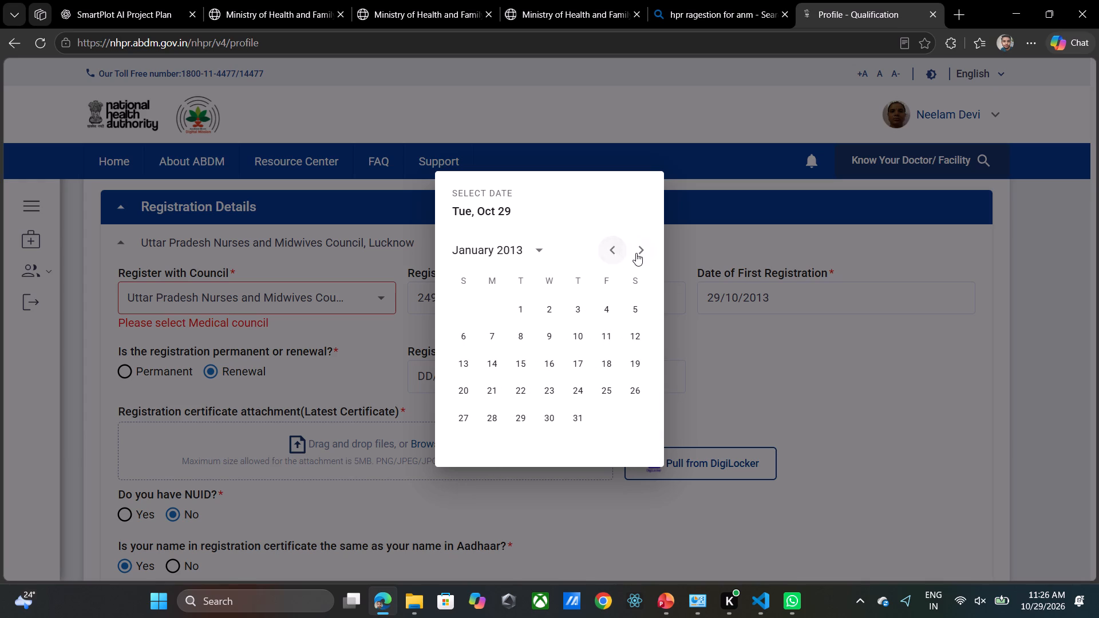
left_click(636, 254)
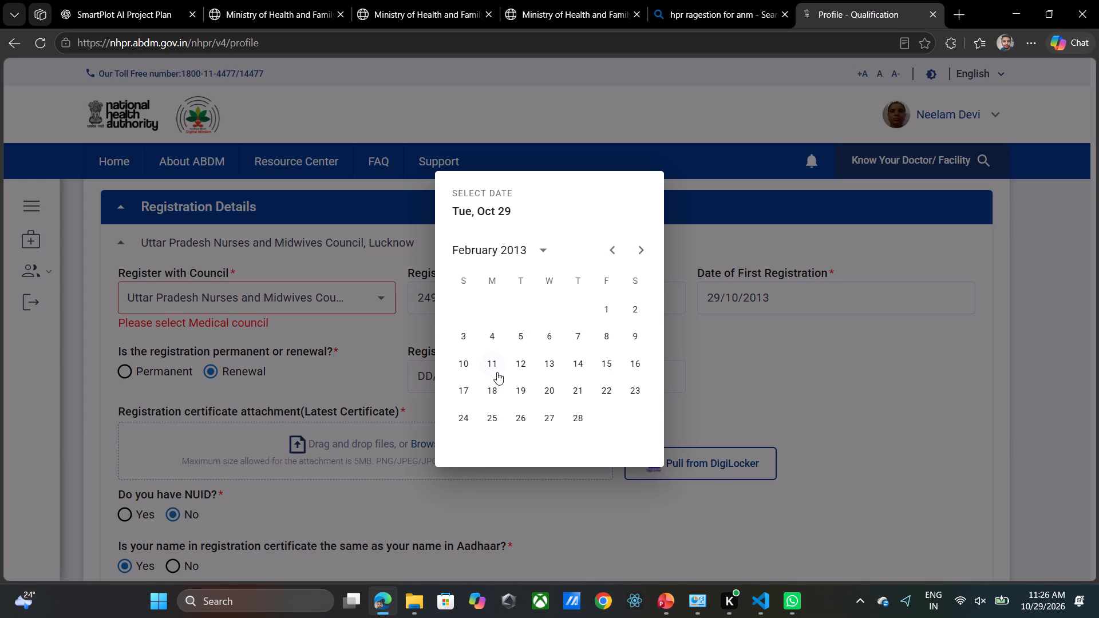
left_click(494, 367)
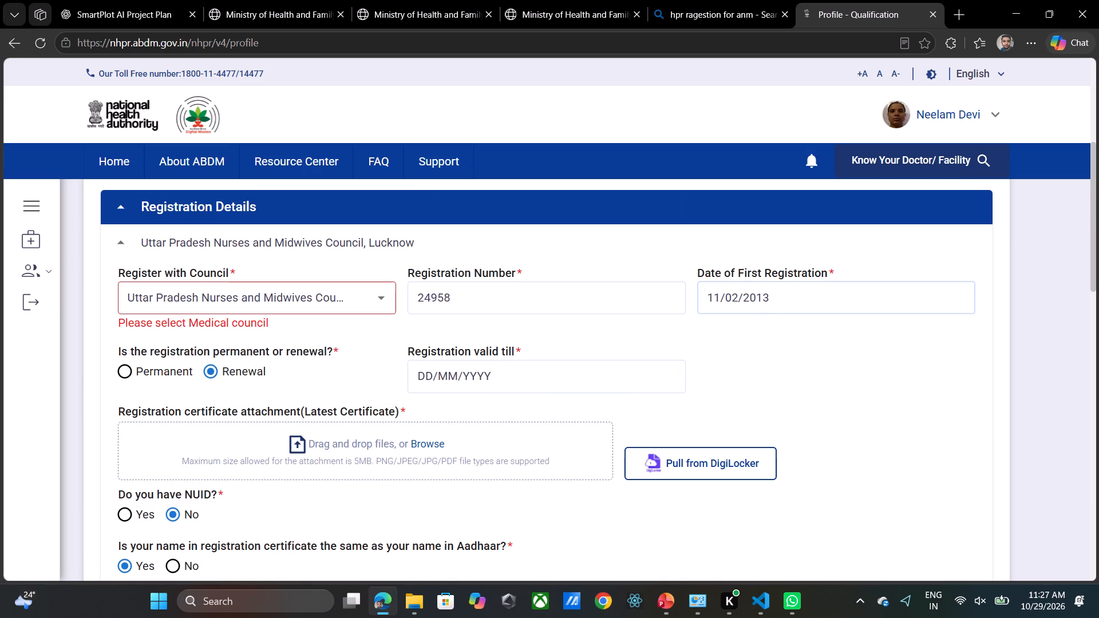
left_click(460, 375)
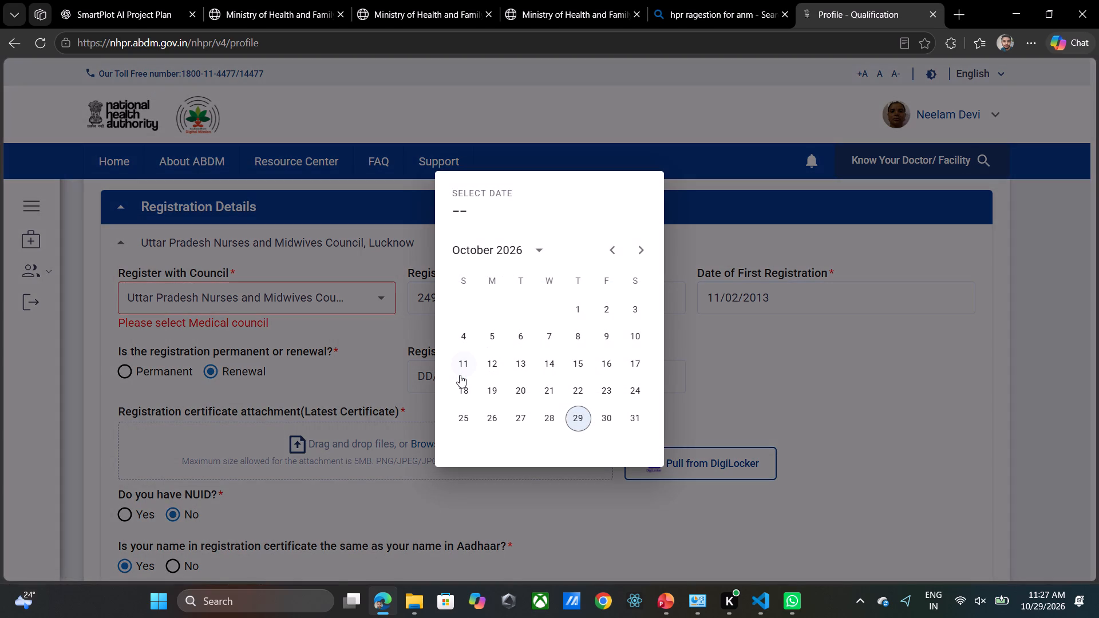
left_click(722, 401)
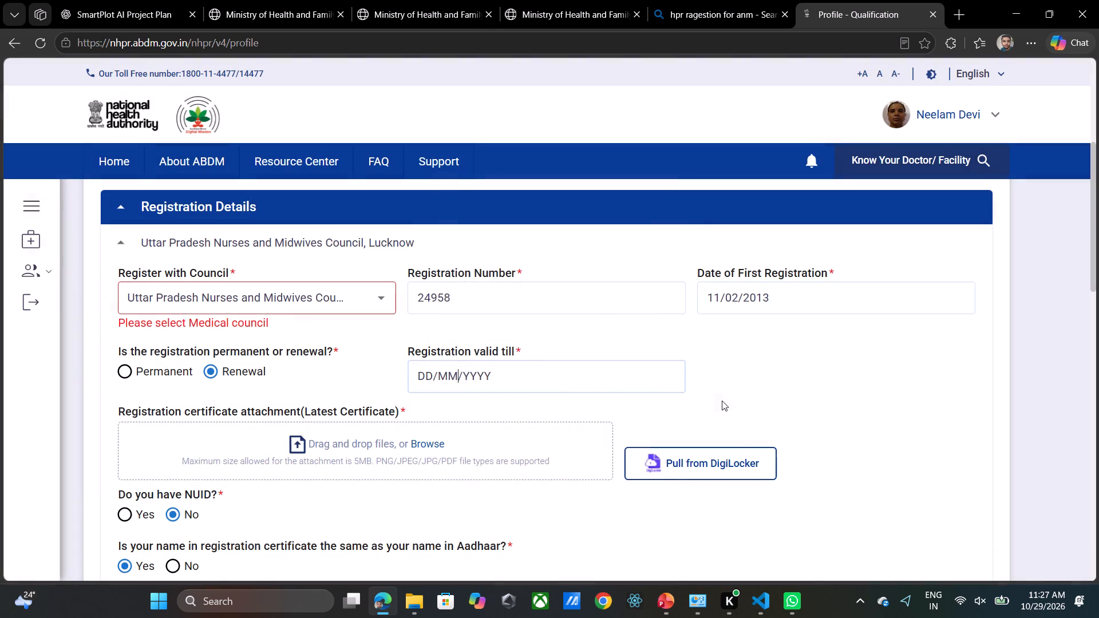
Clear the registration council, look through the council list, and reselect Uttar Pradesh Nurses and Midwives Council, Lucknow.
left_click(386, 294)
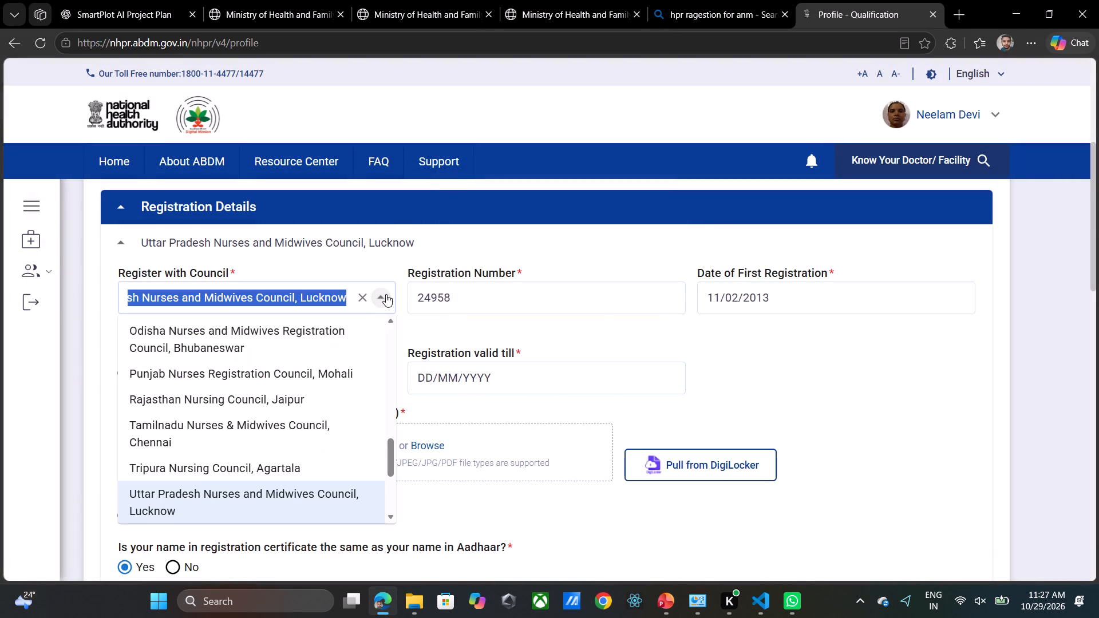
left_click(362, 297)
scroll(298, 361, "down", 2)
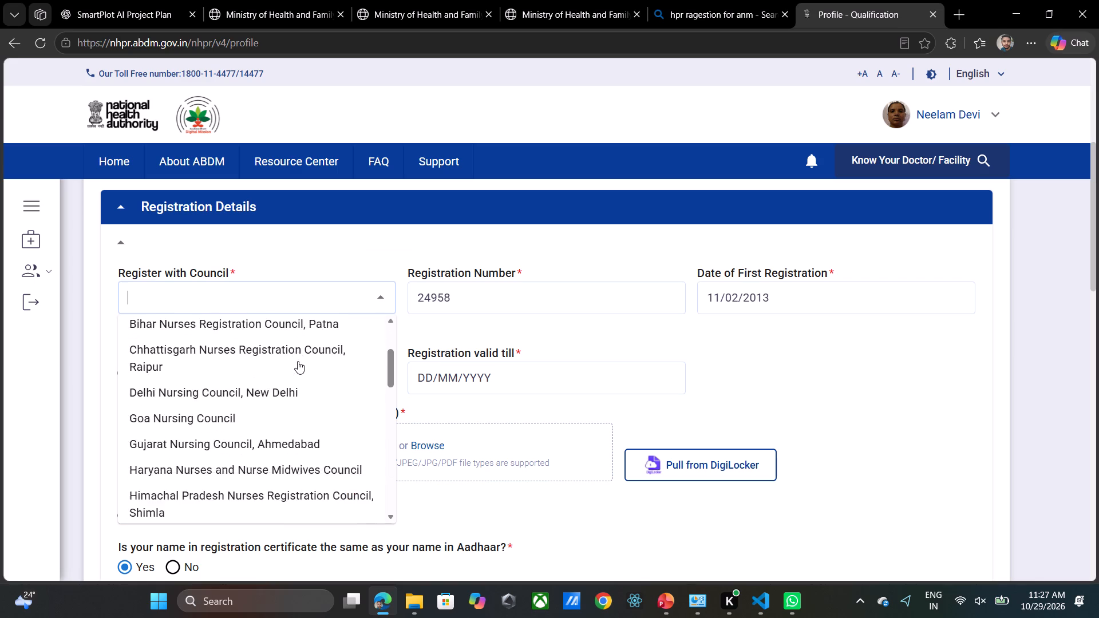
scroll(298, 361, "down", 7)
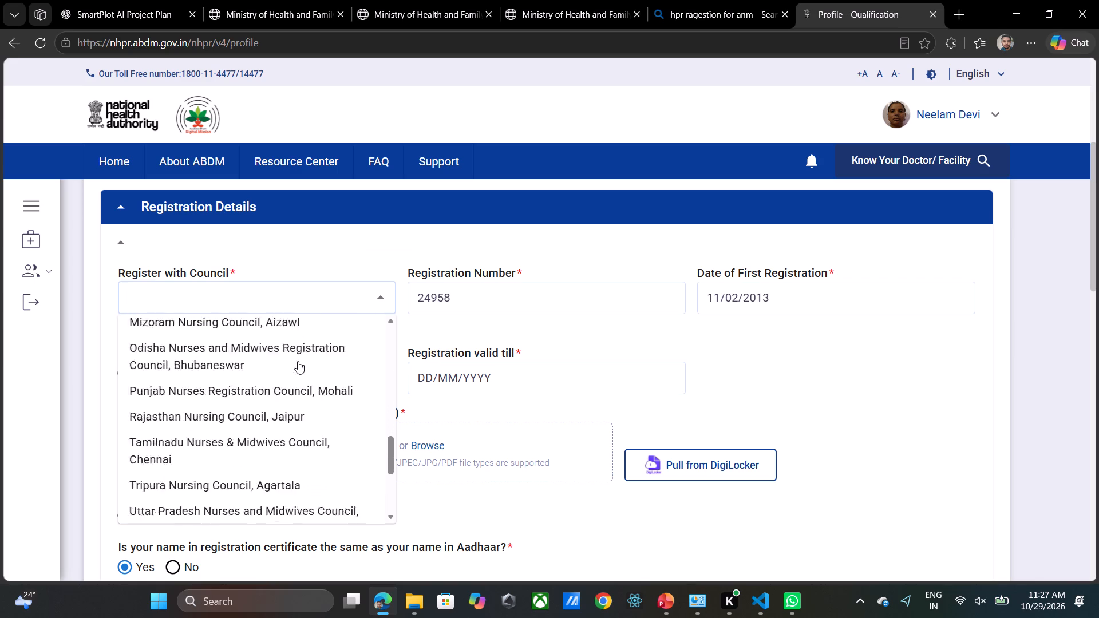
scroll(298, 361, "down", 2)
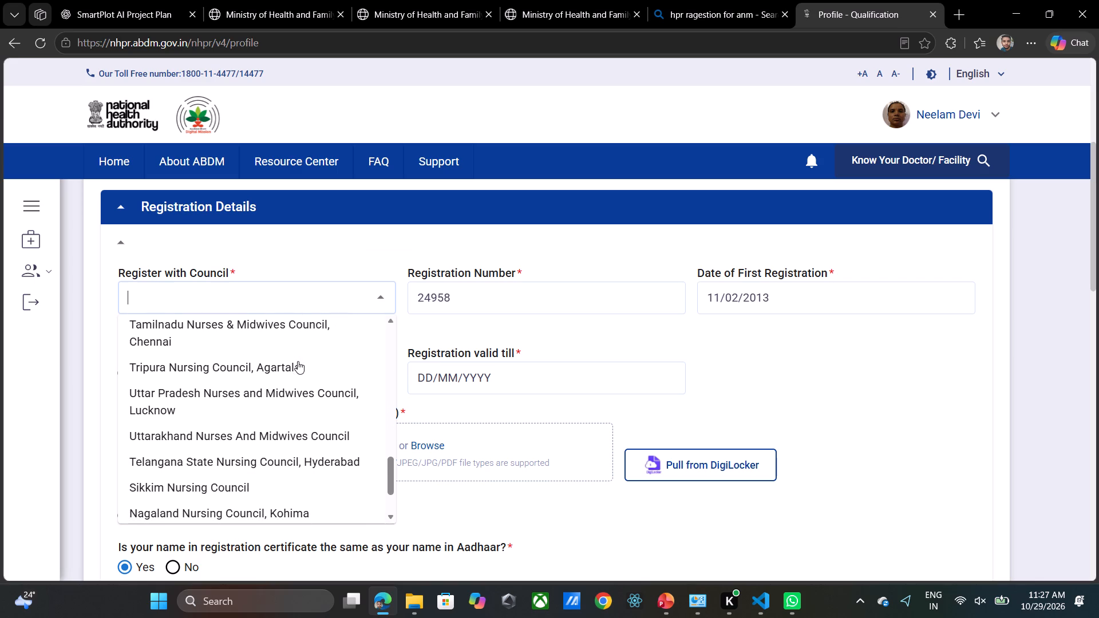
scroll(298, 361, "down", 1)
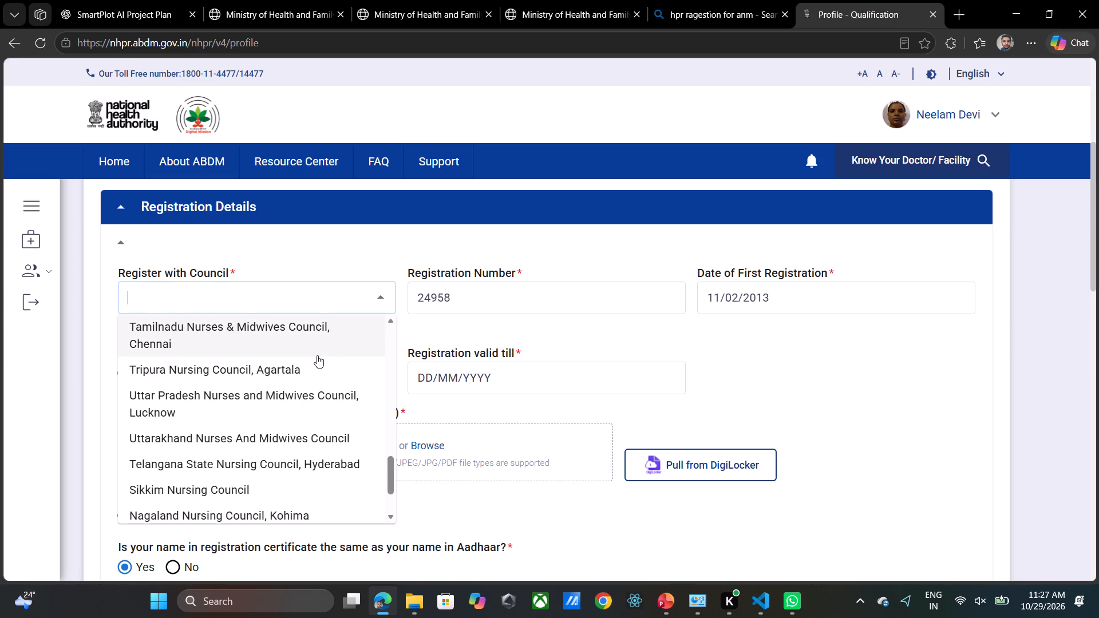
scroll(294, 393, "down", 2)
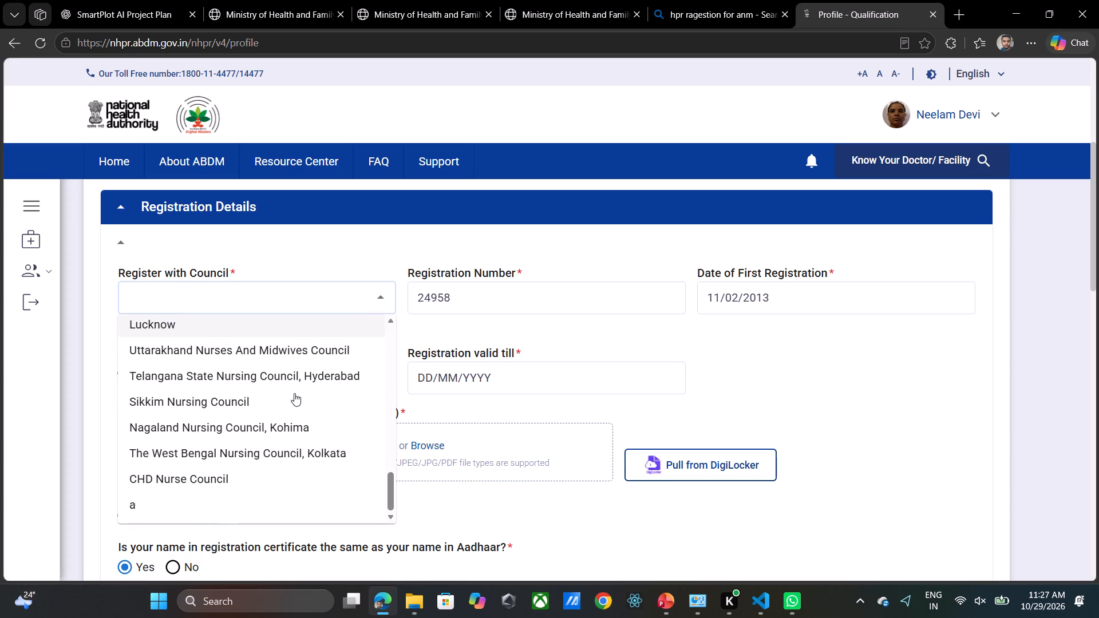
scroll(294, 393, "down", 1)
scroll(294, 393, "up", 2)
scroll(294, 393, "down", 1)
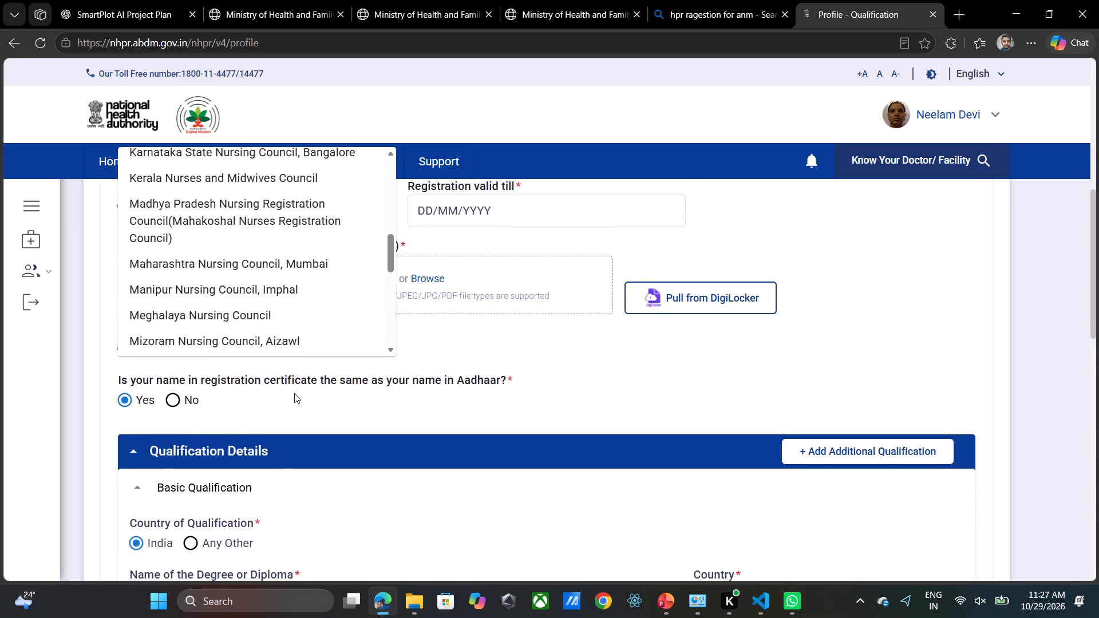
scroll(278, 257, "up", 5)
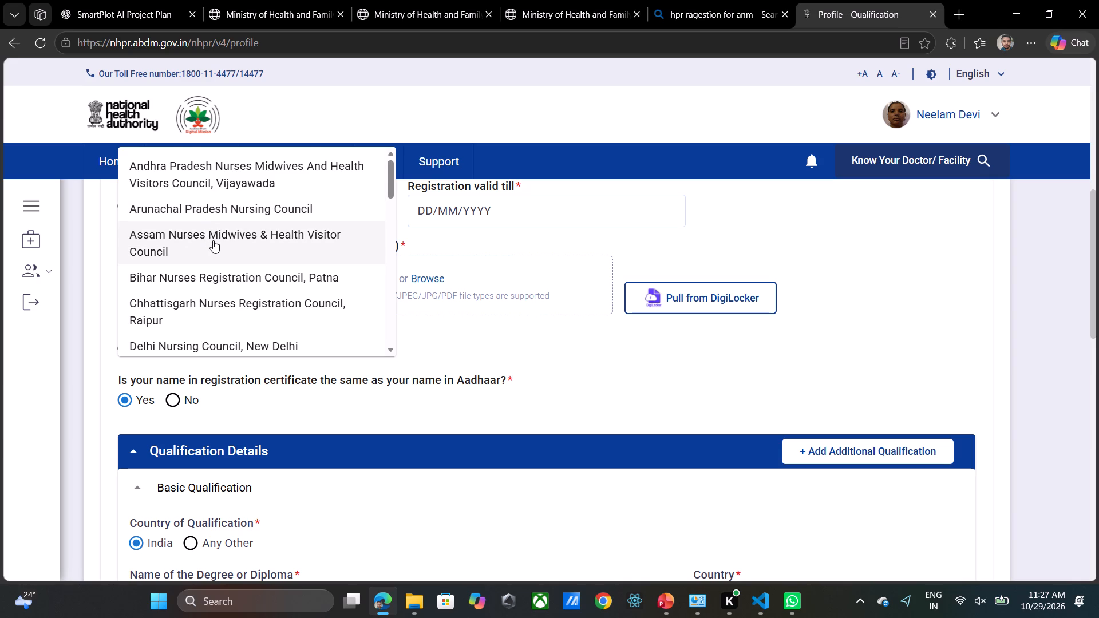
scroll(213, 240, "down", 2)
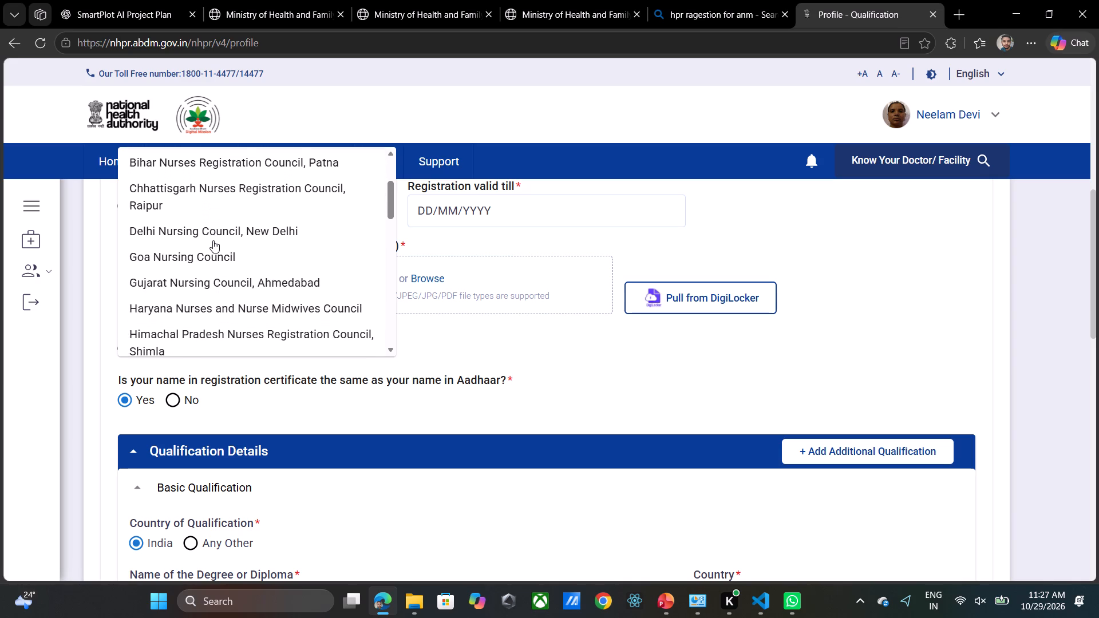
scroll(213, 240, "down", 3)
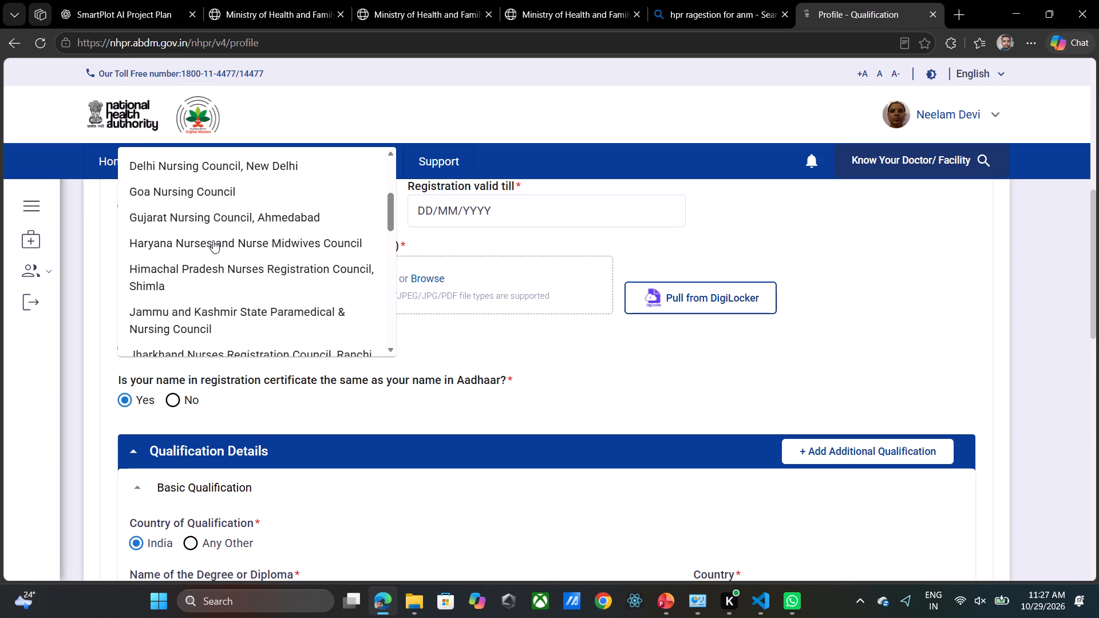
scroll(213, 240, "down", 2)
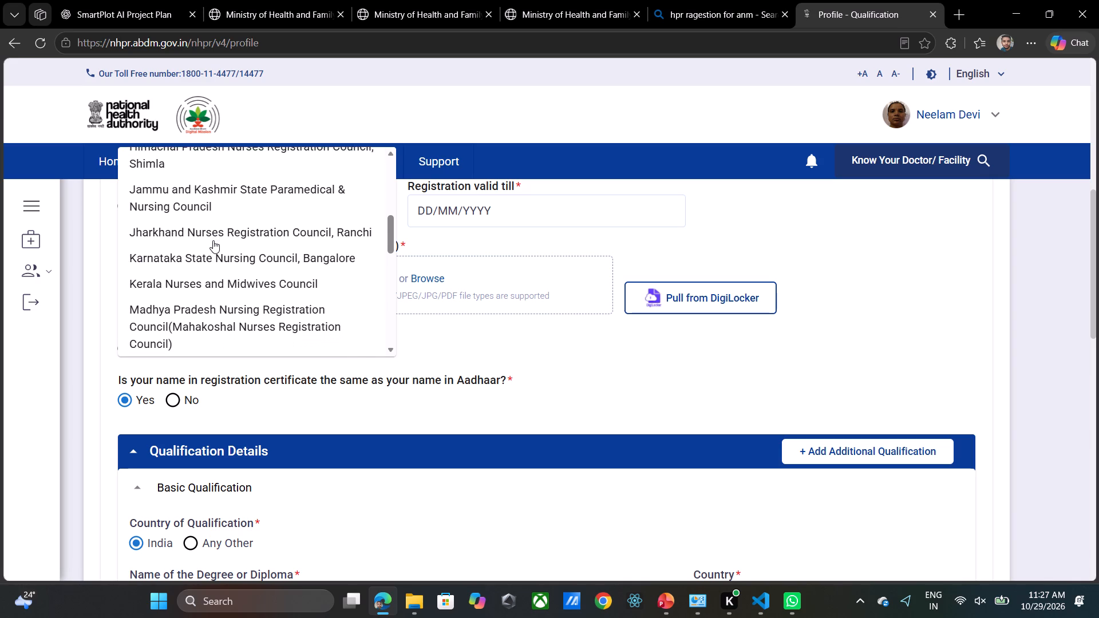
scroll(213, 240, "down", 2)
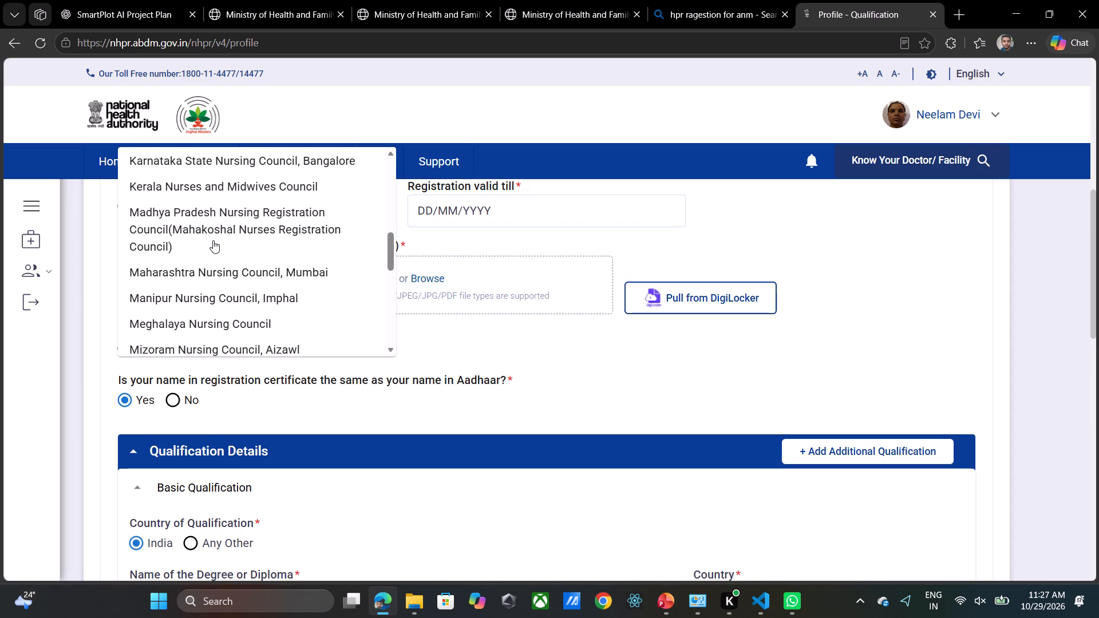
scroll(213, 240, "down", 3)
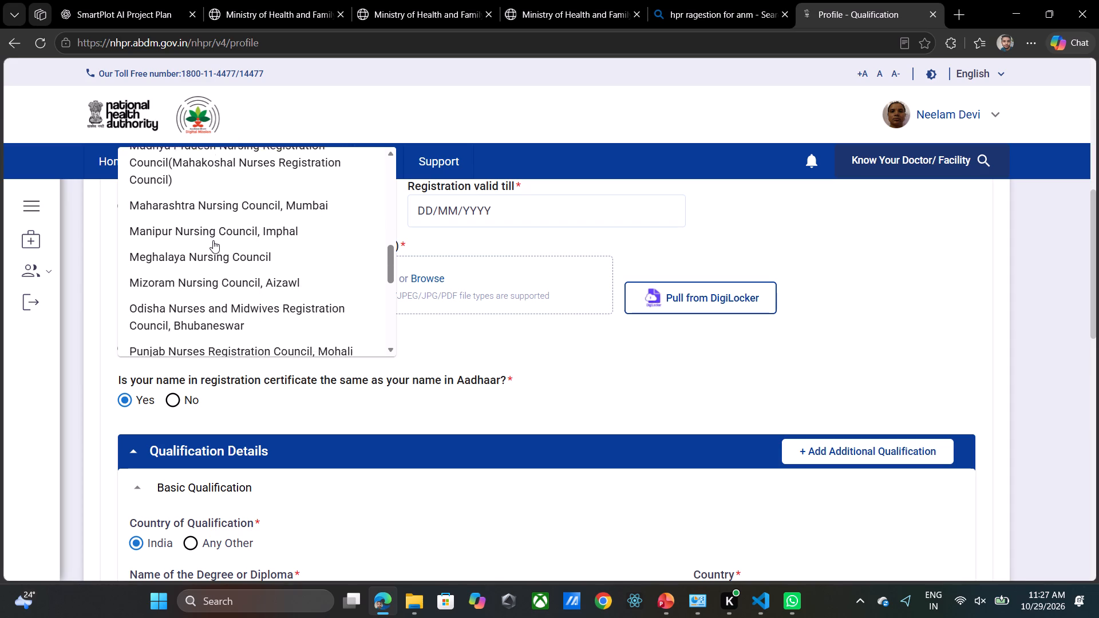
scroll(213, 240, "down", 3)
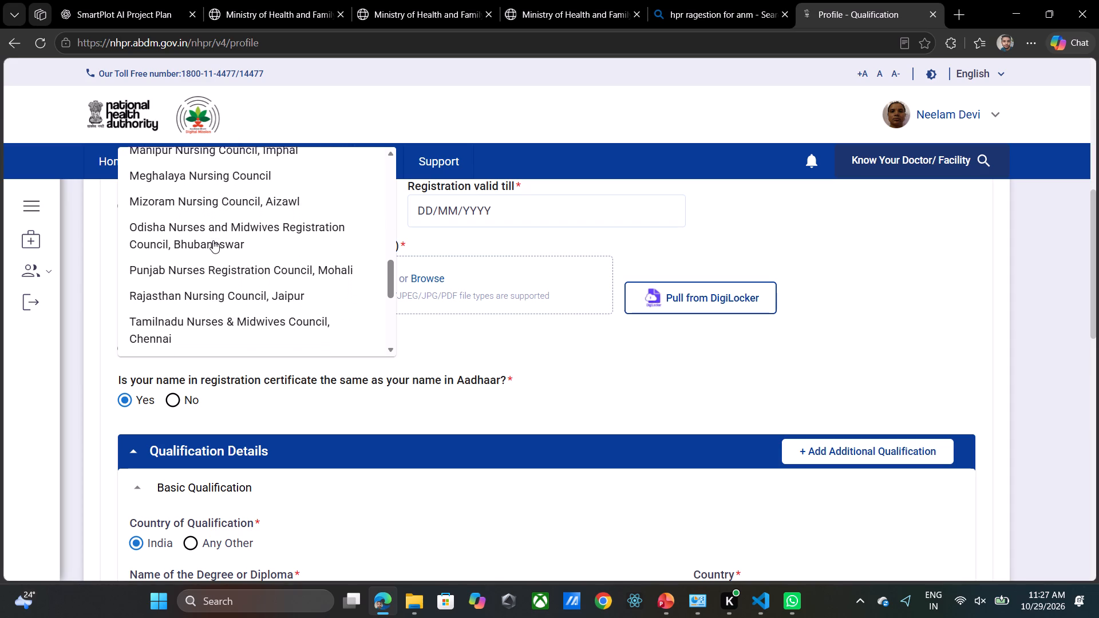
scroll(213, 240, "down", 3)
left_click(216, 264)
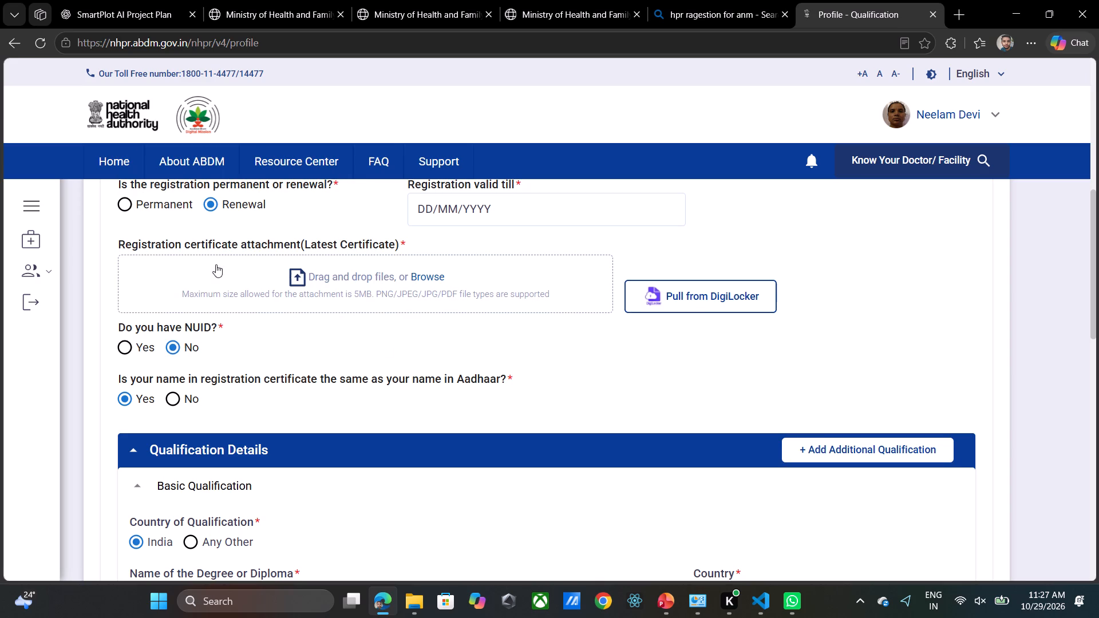
Mark the council registration as permanent instead of renewal.
scroll(351, 322, "up", 2)
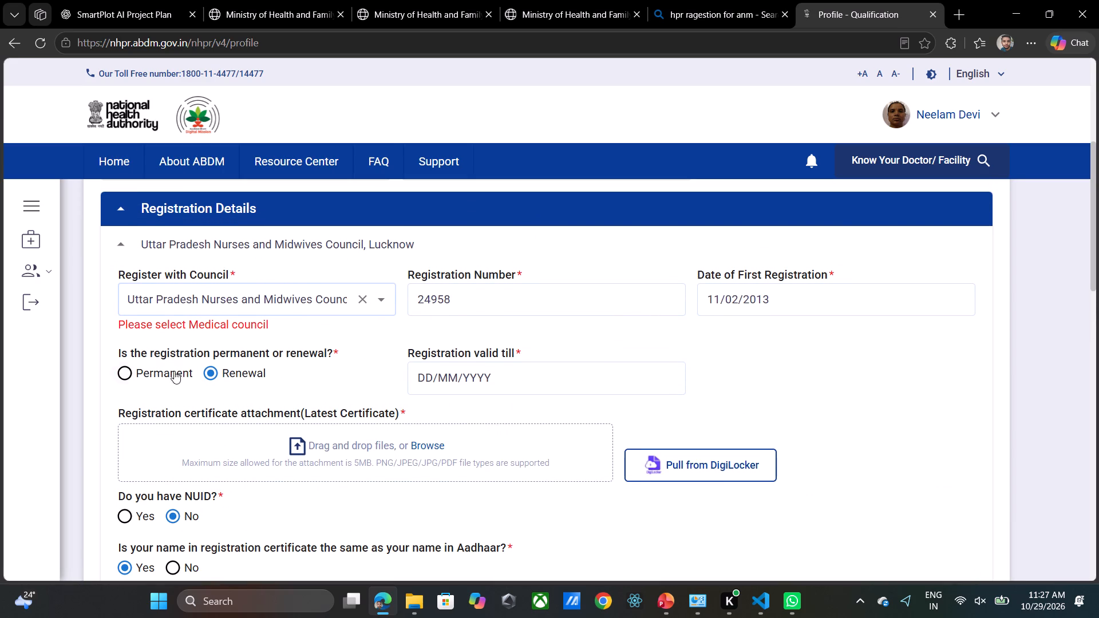
left_click(452, 379)
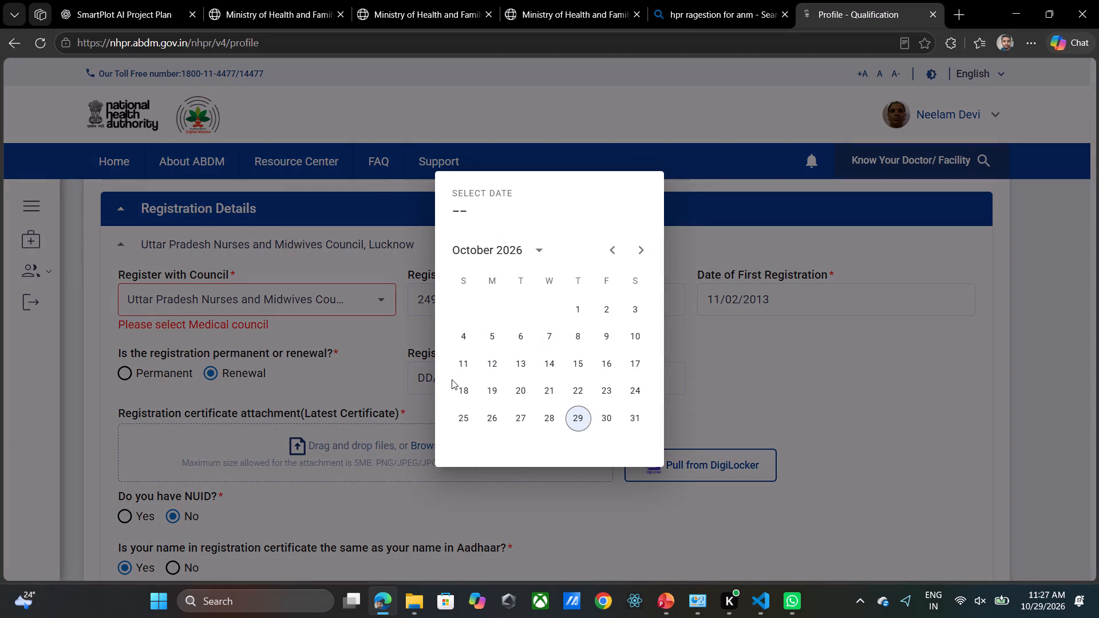
left_click(389, 365)
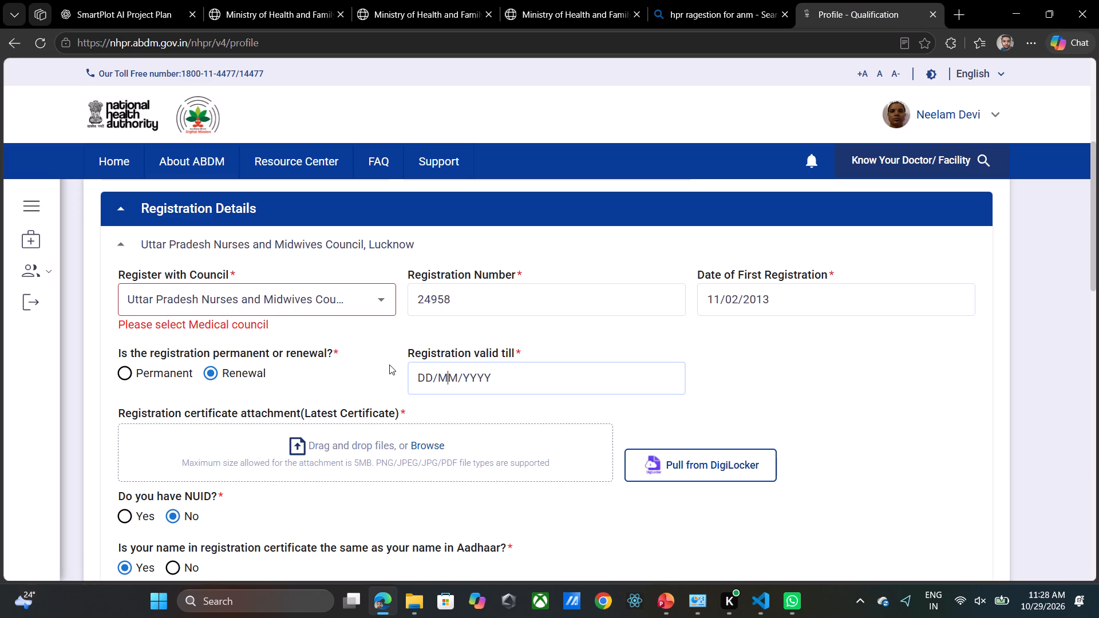
left_click(129, 371)
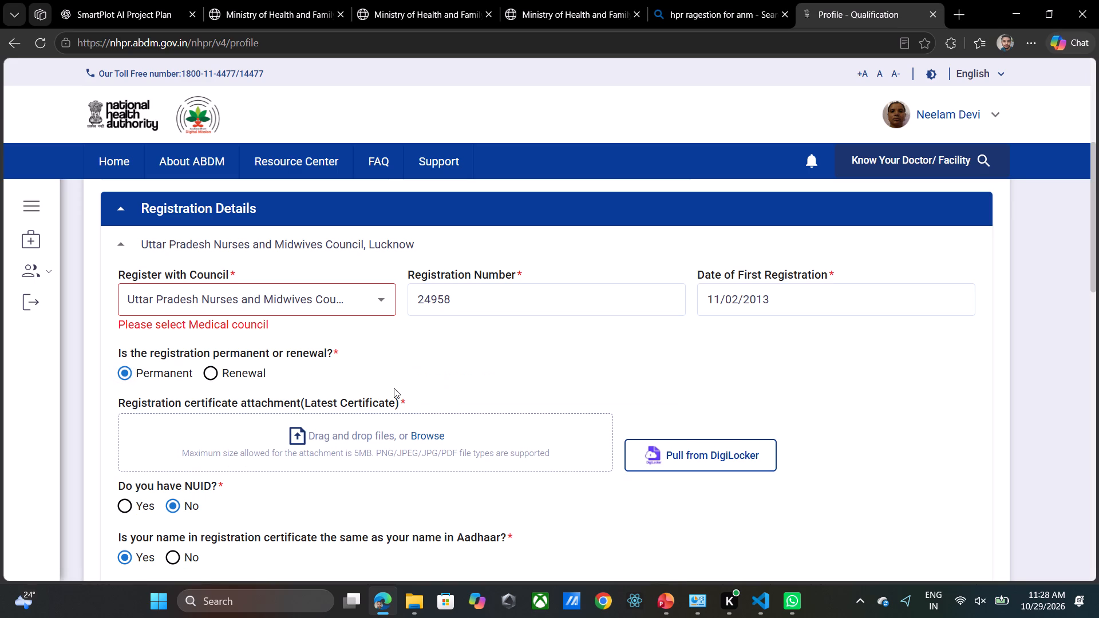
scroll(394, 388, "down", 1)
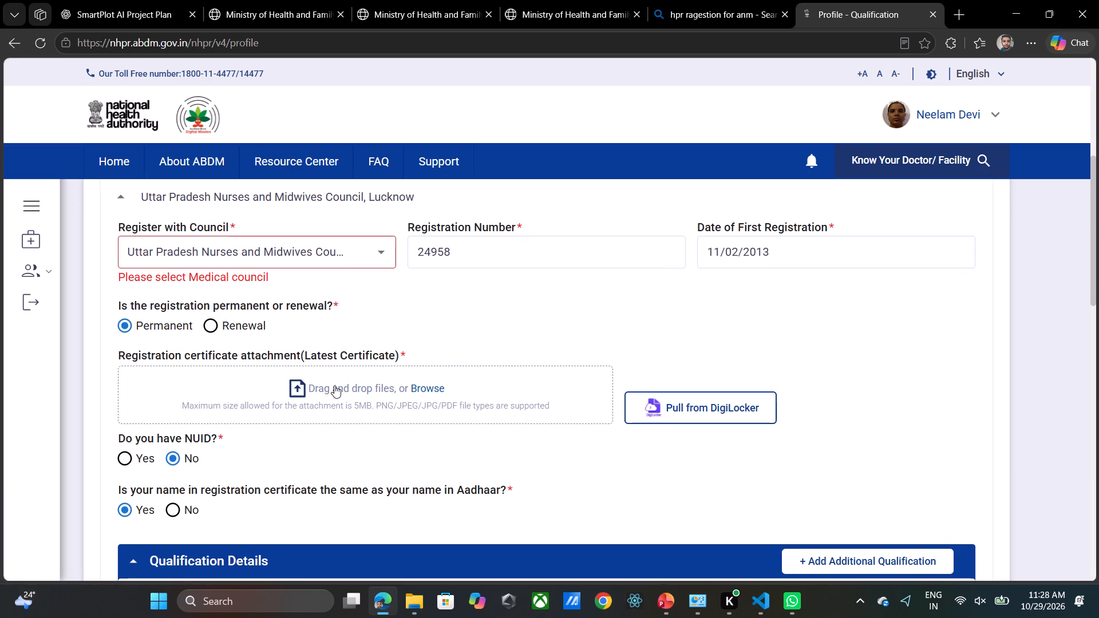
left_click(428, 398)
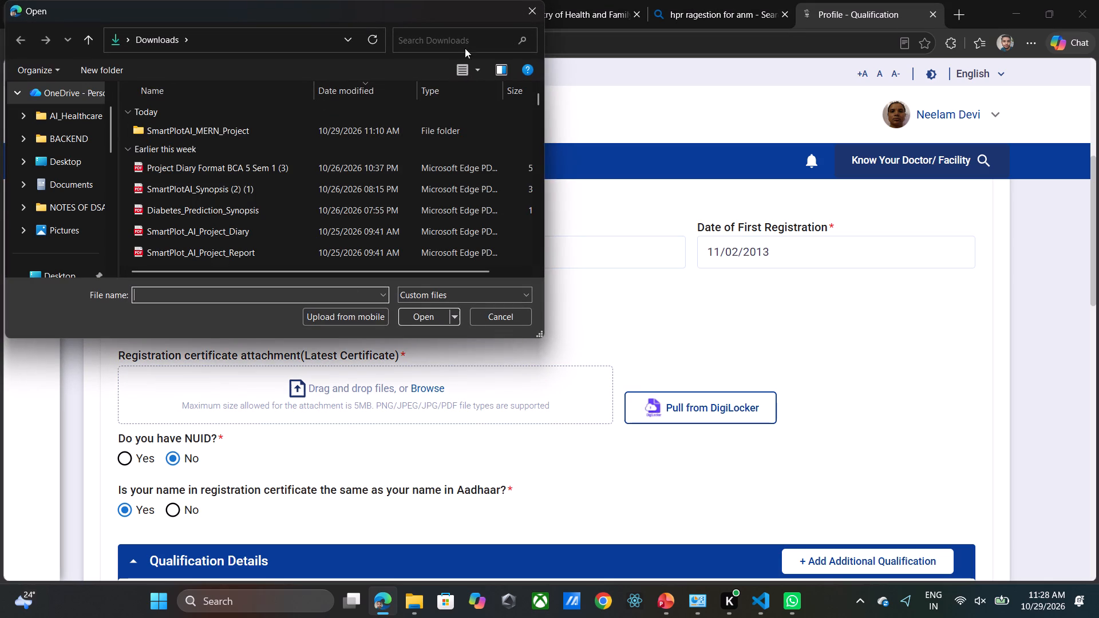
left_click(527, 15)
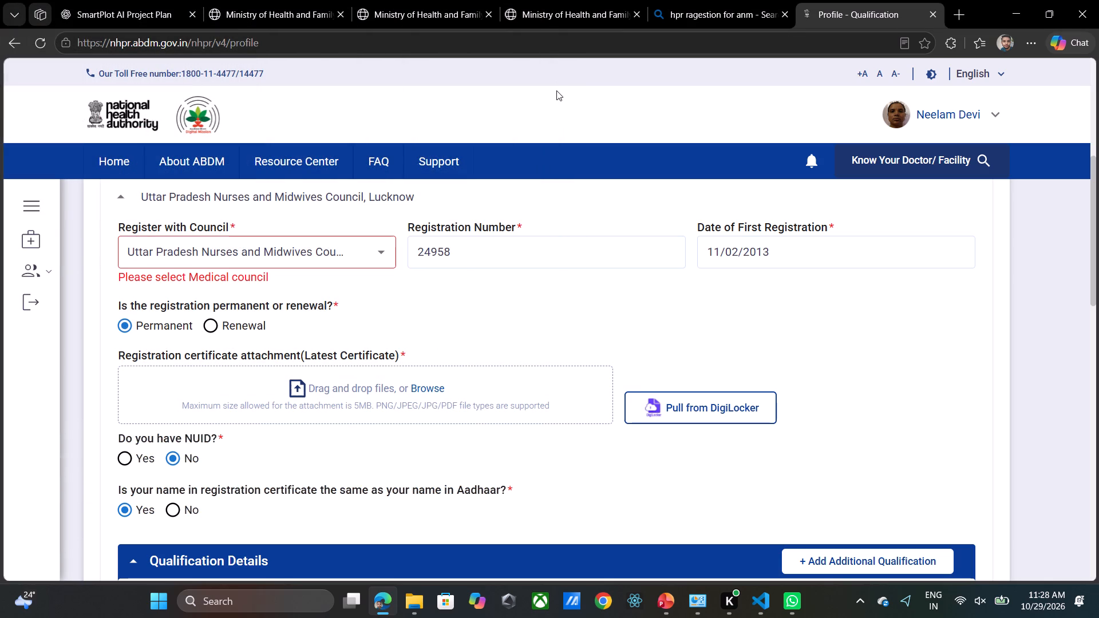
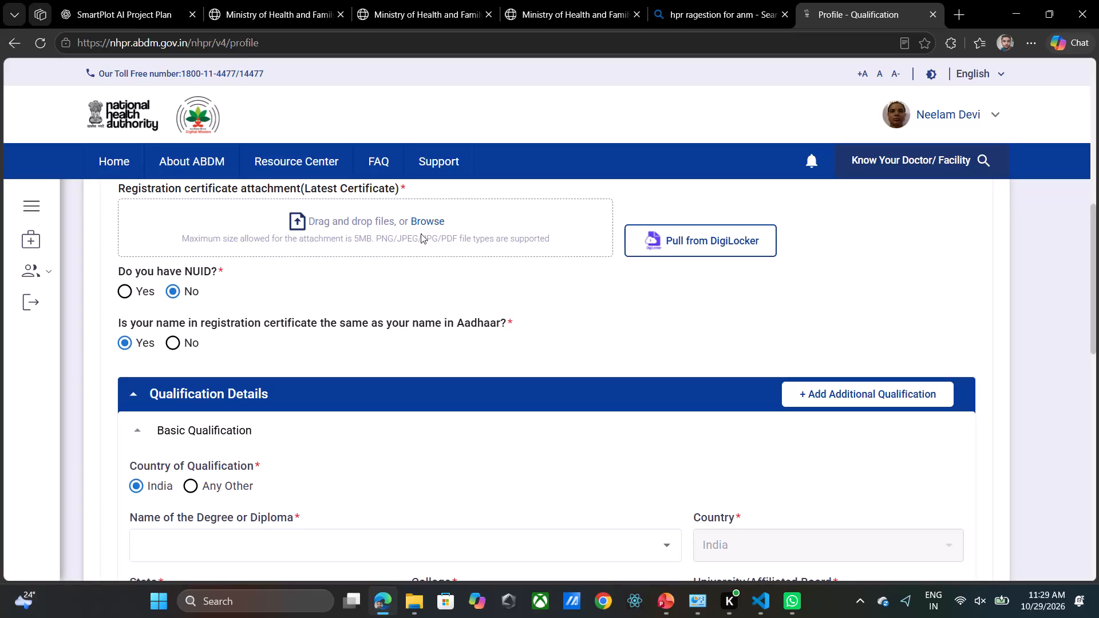
Attach the PDF Gallery_20261029_112908 from Downloads as the latest registration certificate.
left_click(425, 215)
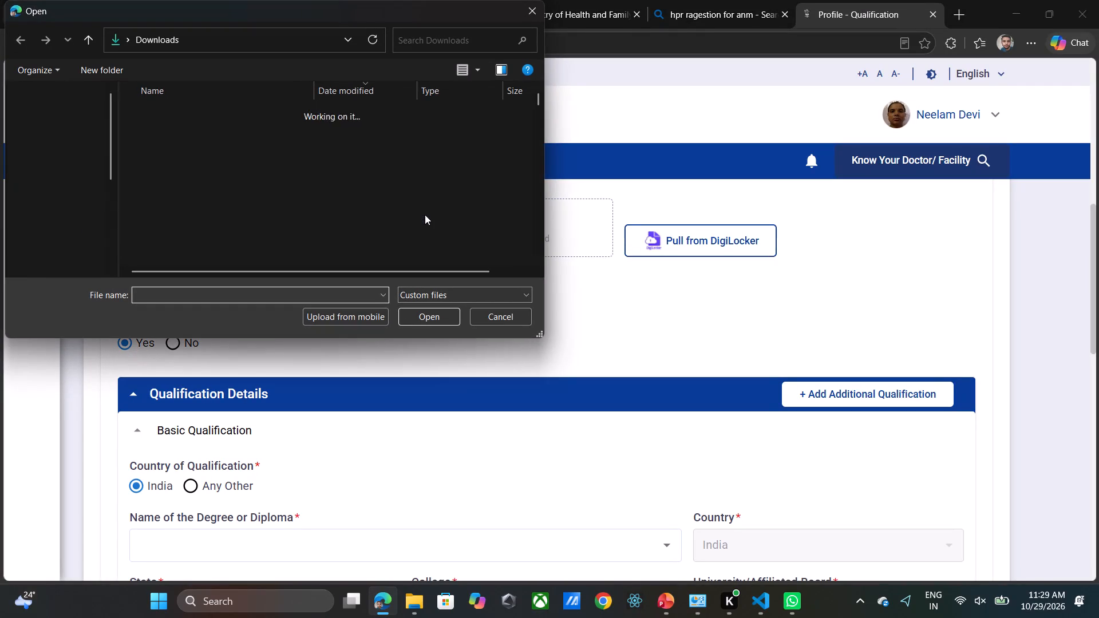
left_click(306, 130)
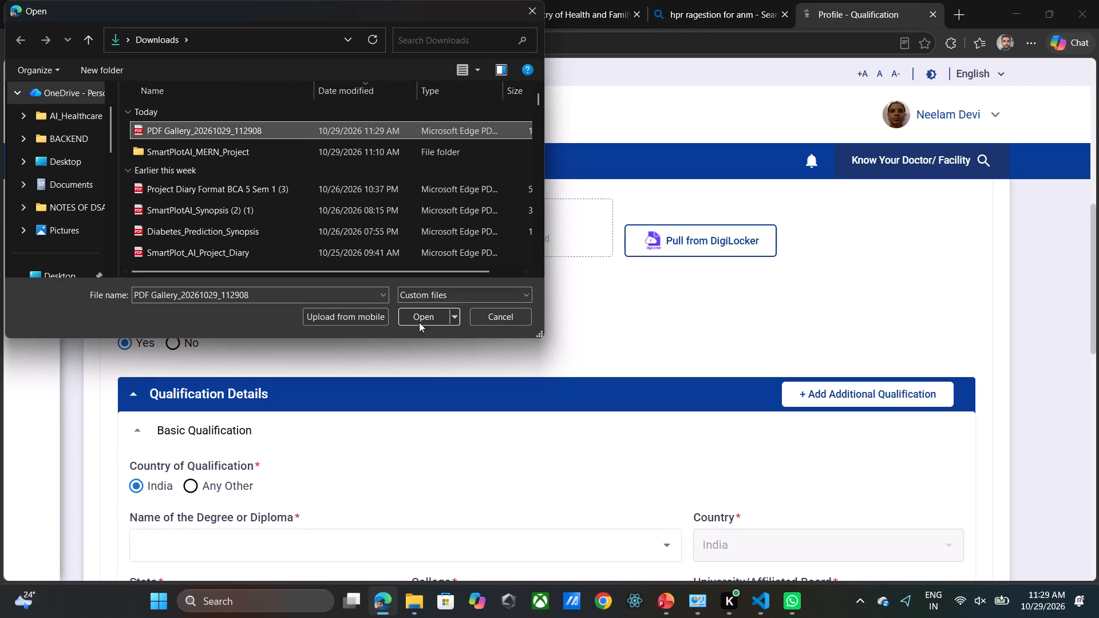
left_click(414, 319)
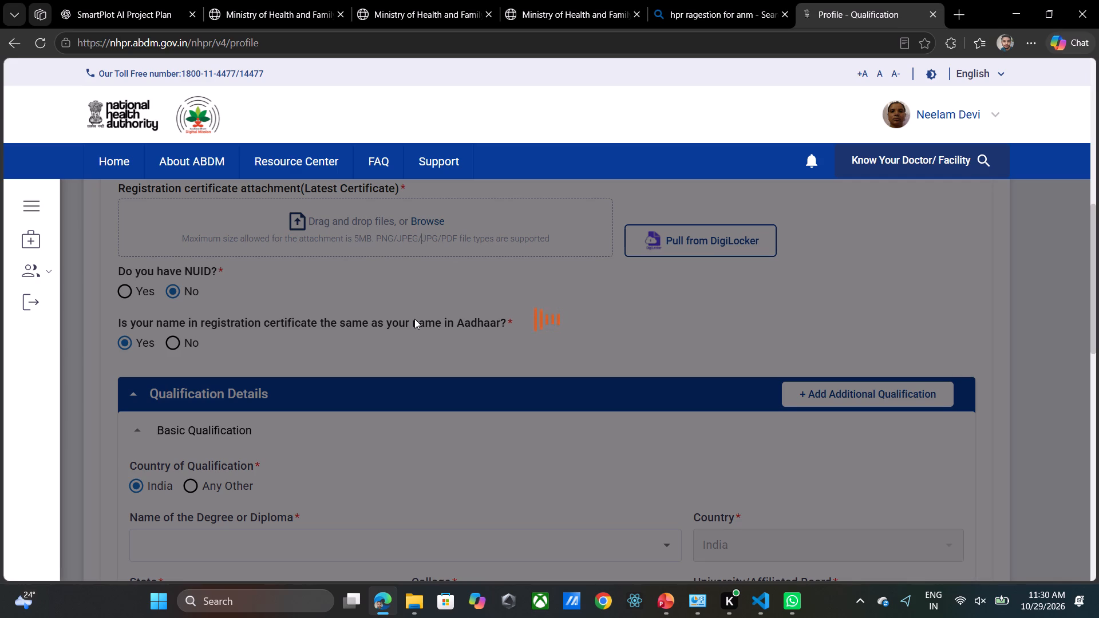
scroll(414, 319, "up", 3)
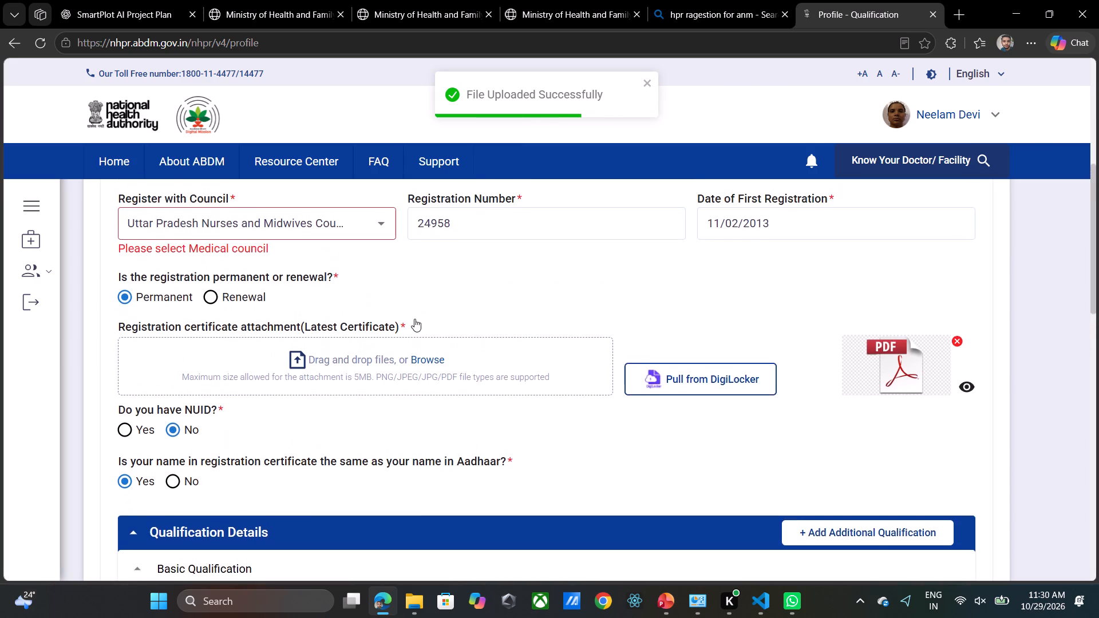
Set the state of the basic qualification to Uttar Pradesh.
scroll(414, 319, "down", 4)
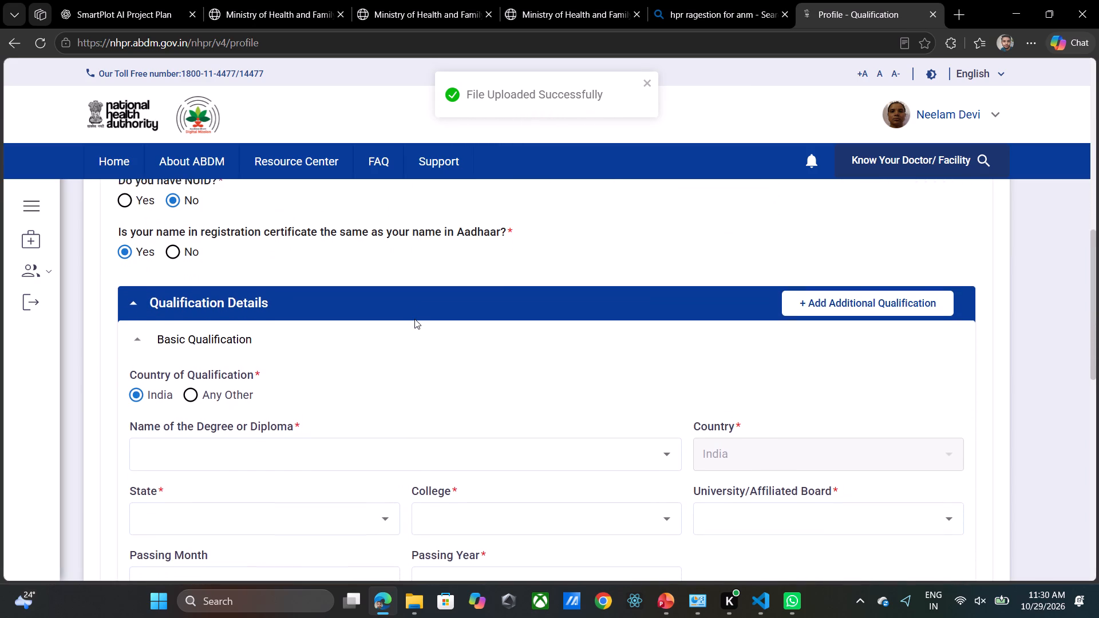
scroll(414, 319, "down", 1)
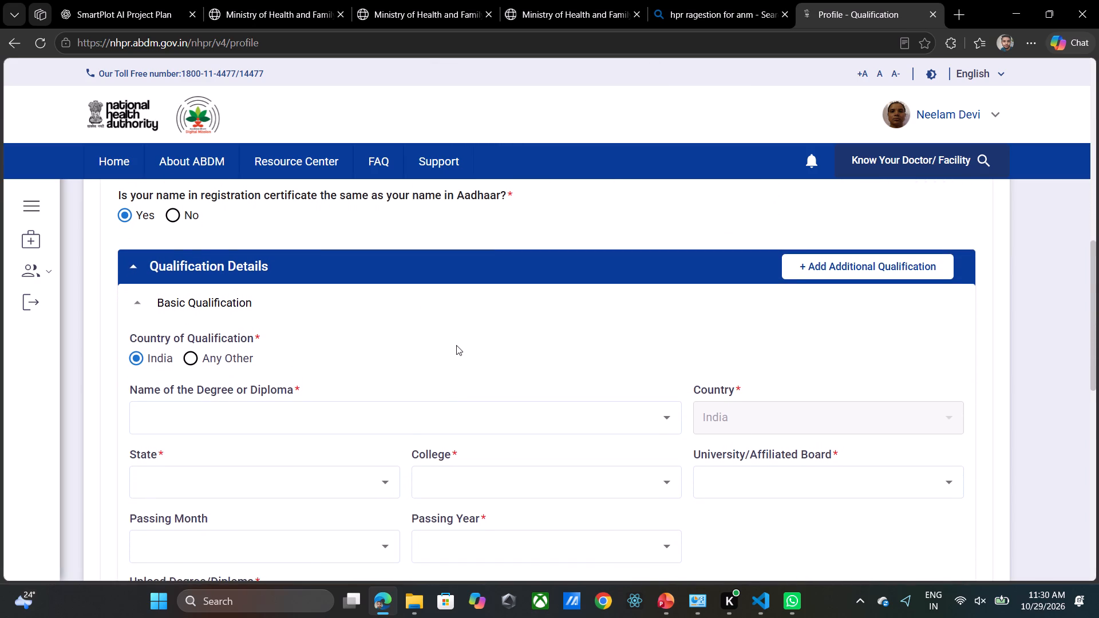
scroll(456, 345, "down", 2)
left_click(309, 334)
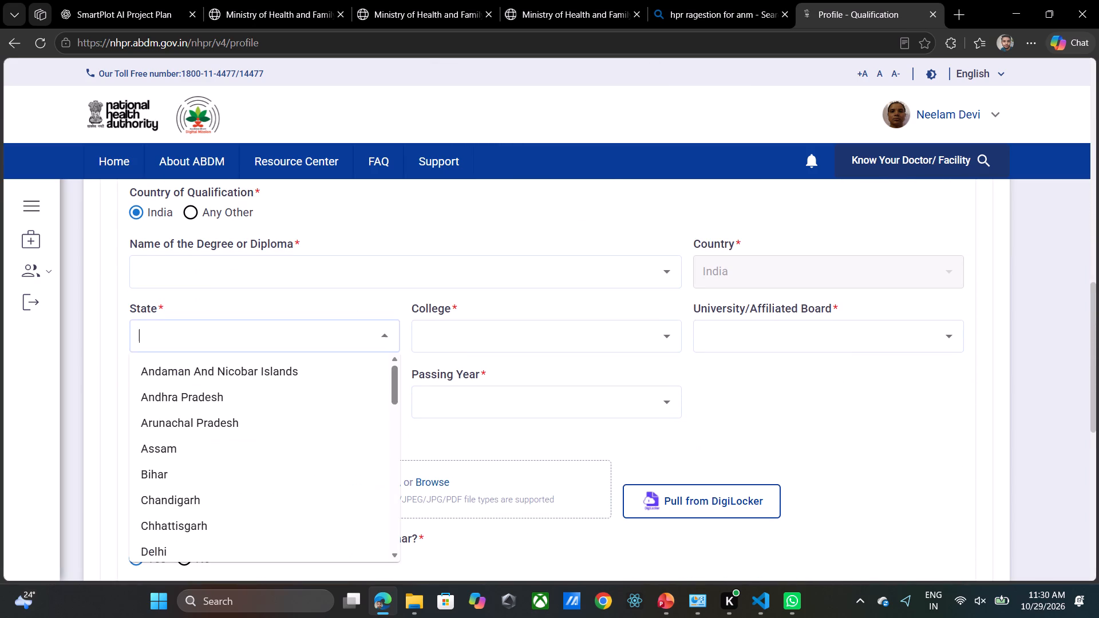
key("u")
type("tt")
left_click(275, 401)
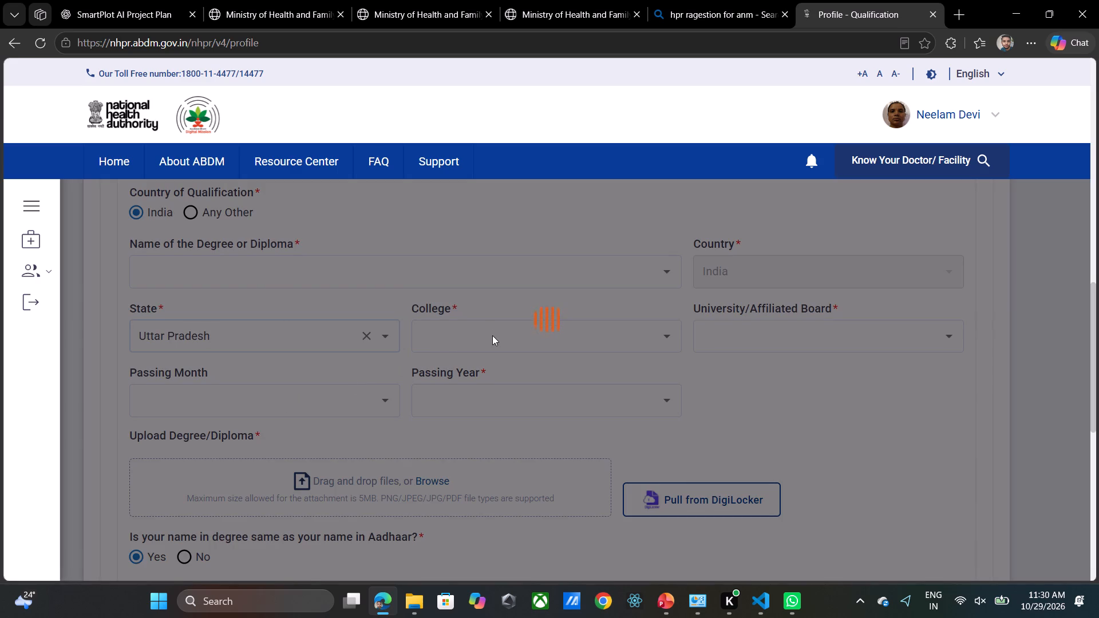
Choose ANM as the name of the degree or diploma.
left_click(479, 272)
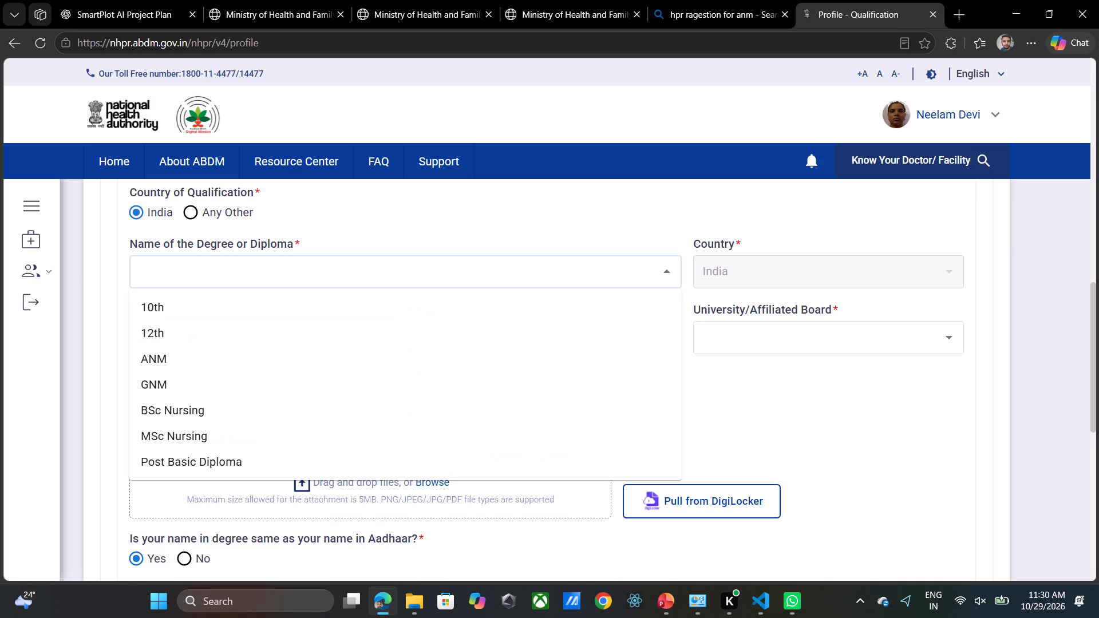
scroll(479, 272, "up", 1)
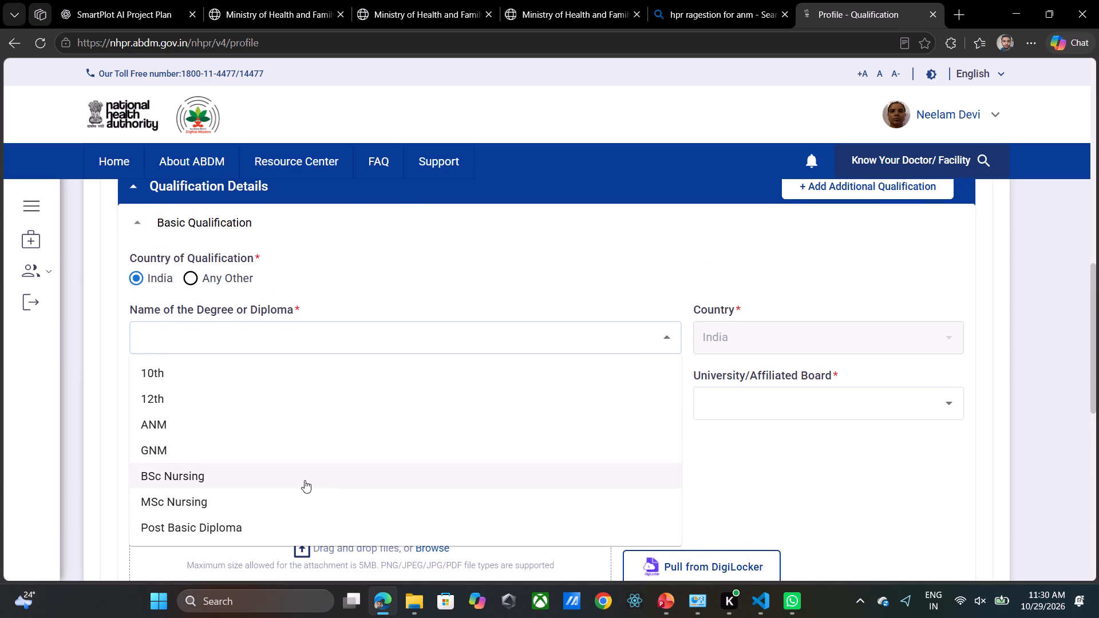
scroll(305, 480, "down", 1)
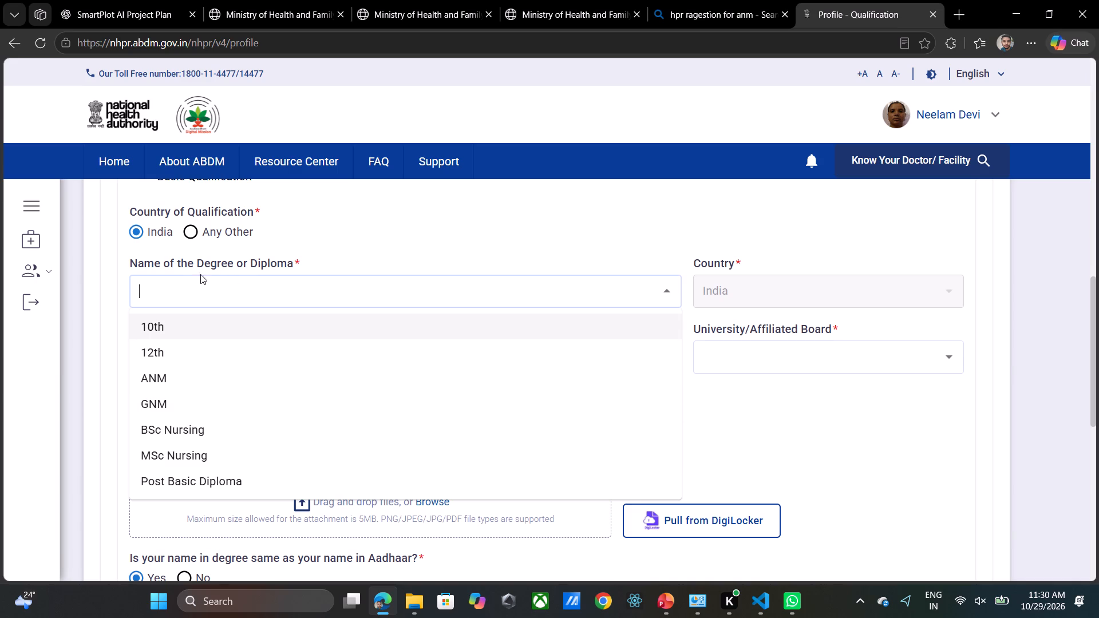
left_click(235, 375)
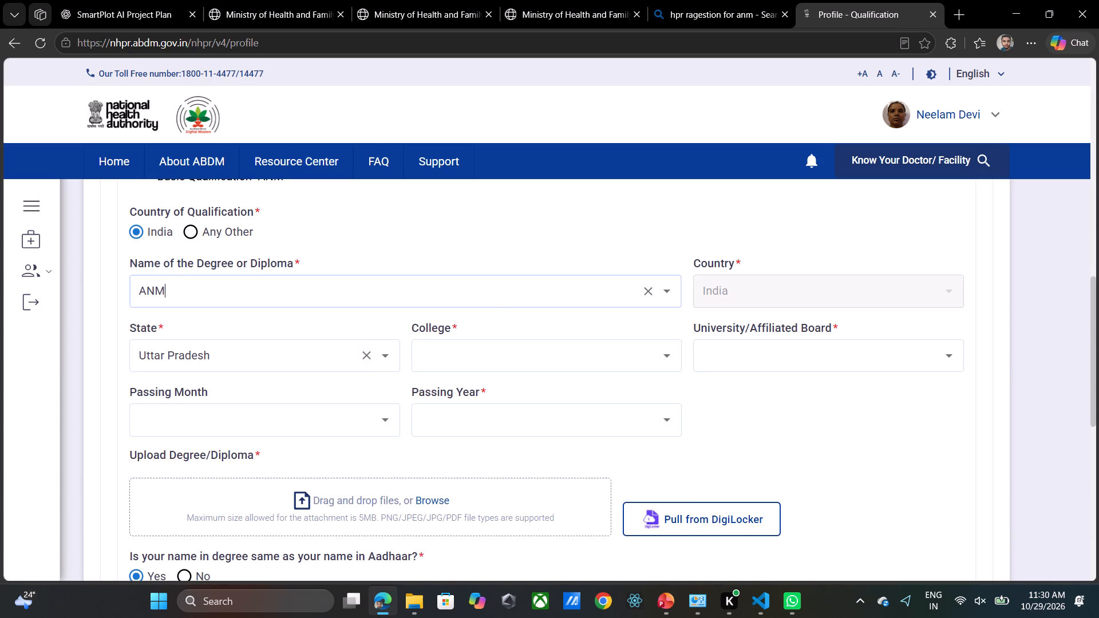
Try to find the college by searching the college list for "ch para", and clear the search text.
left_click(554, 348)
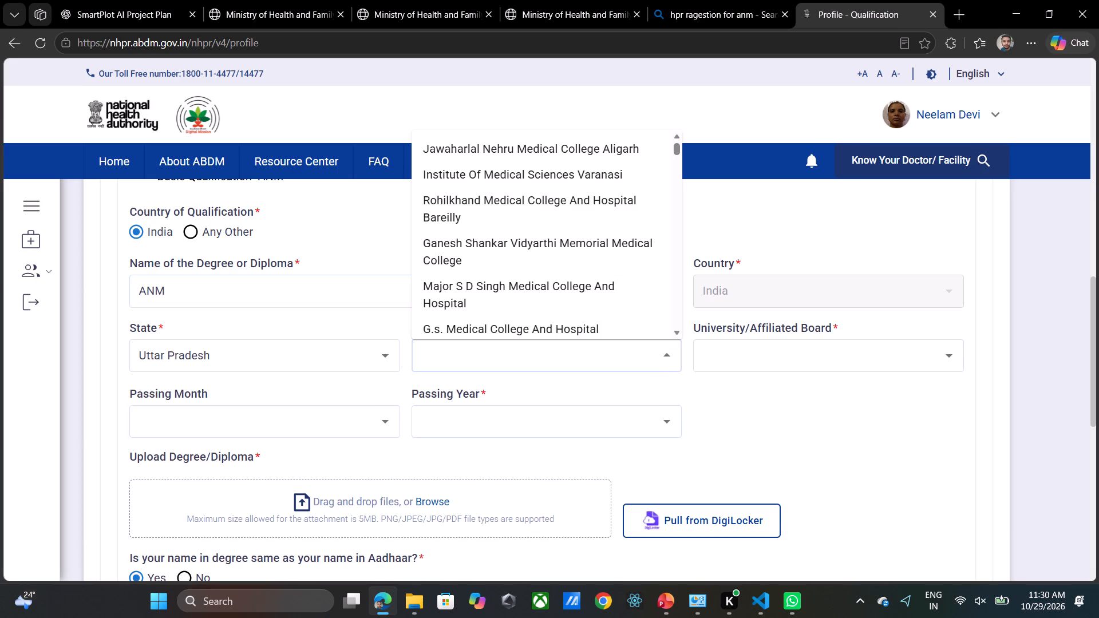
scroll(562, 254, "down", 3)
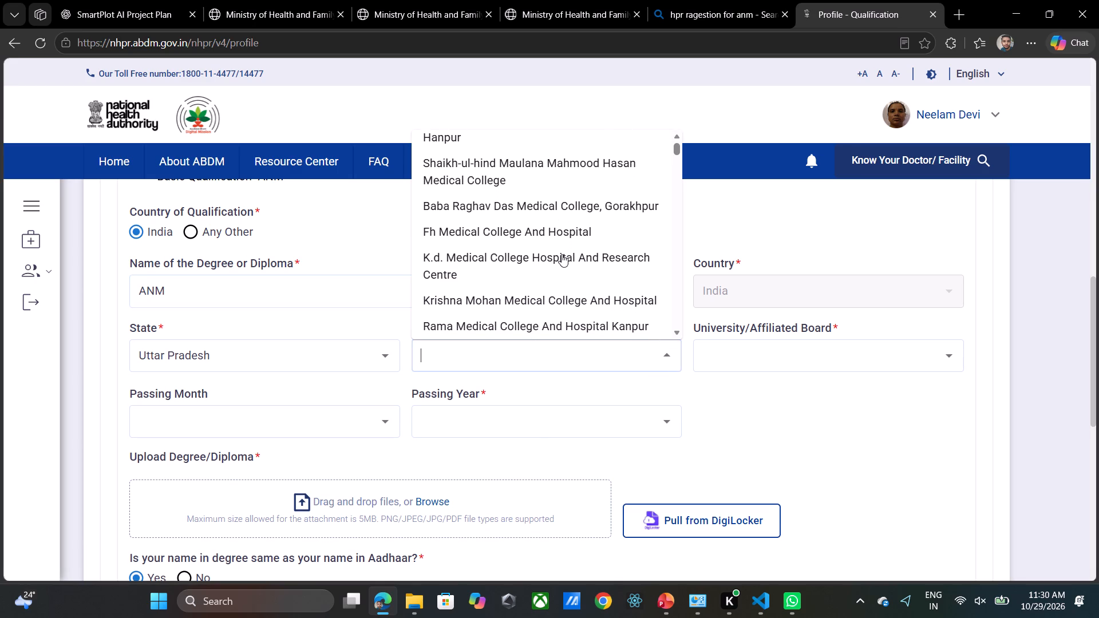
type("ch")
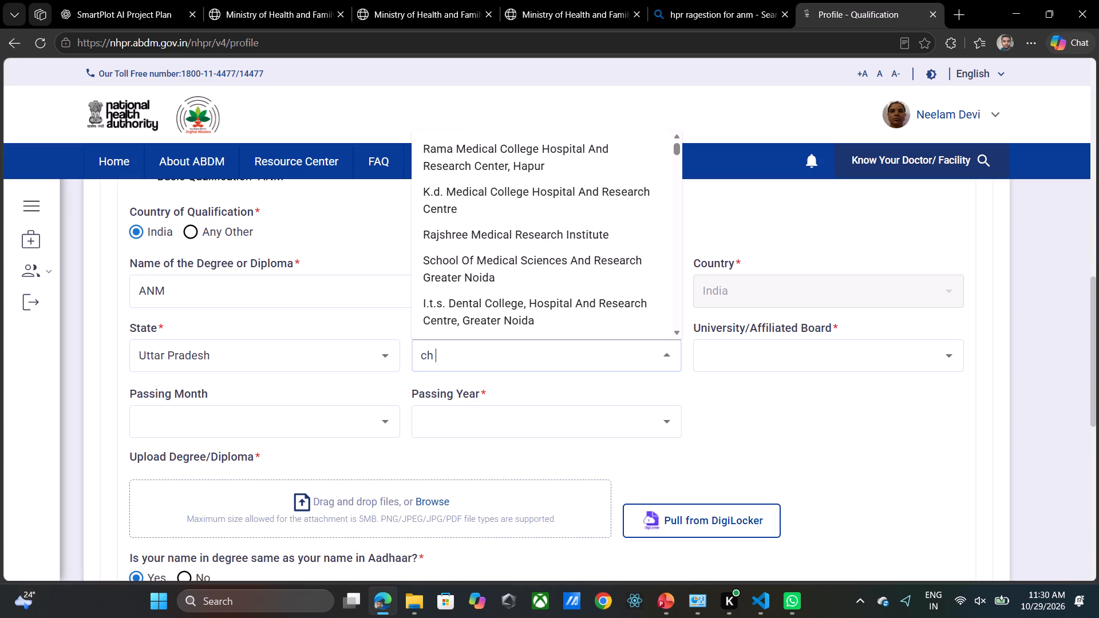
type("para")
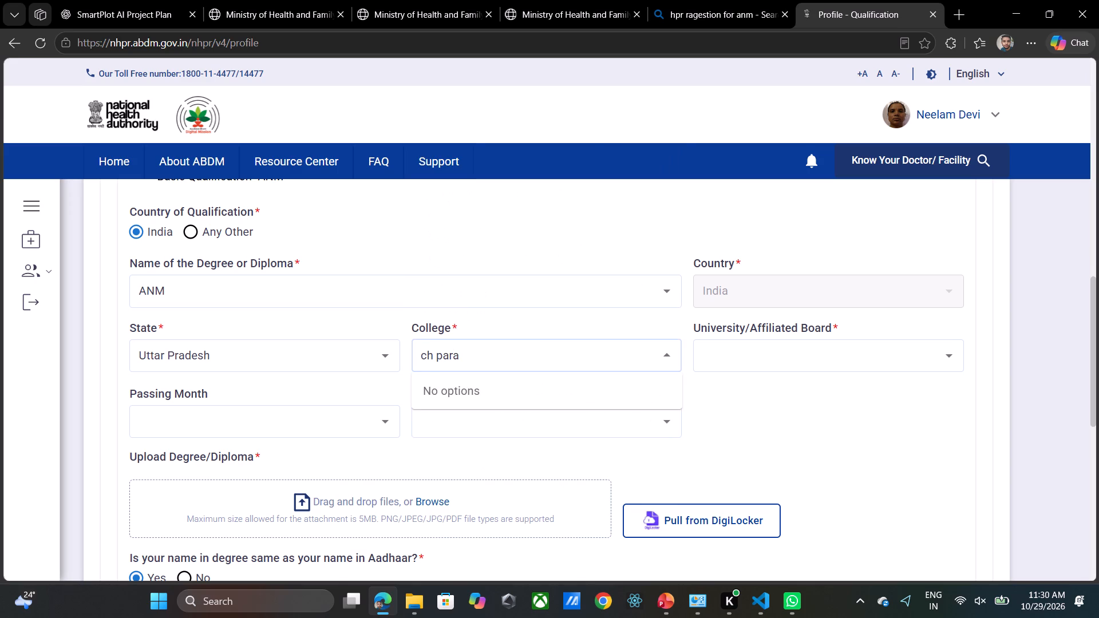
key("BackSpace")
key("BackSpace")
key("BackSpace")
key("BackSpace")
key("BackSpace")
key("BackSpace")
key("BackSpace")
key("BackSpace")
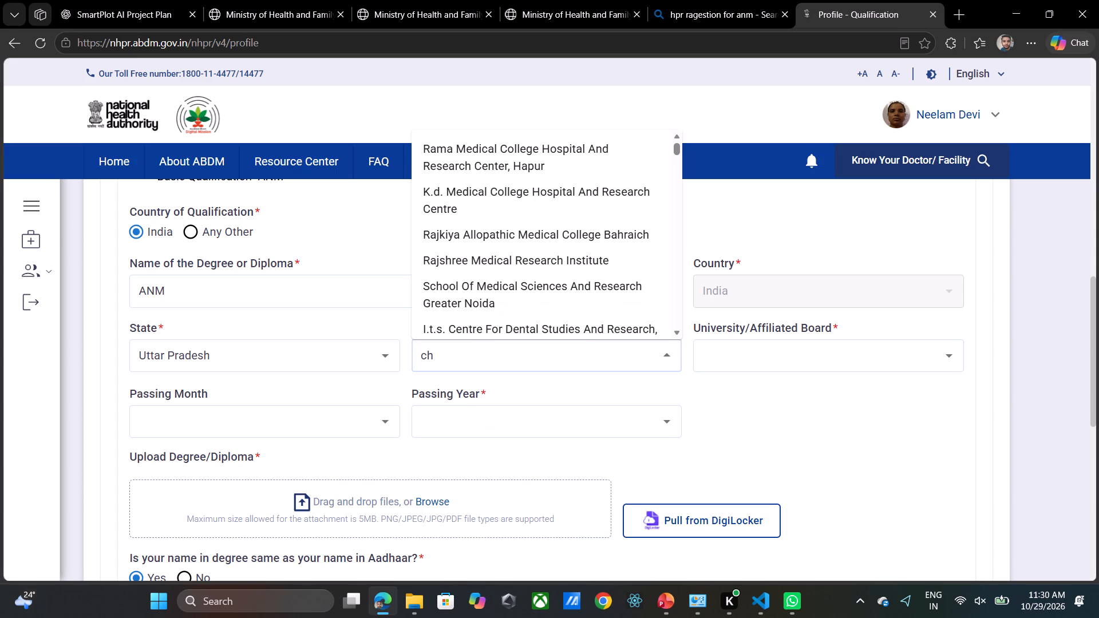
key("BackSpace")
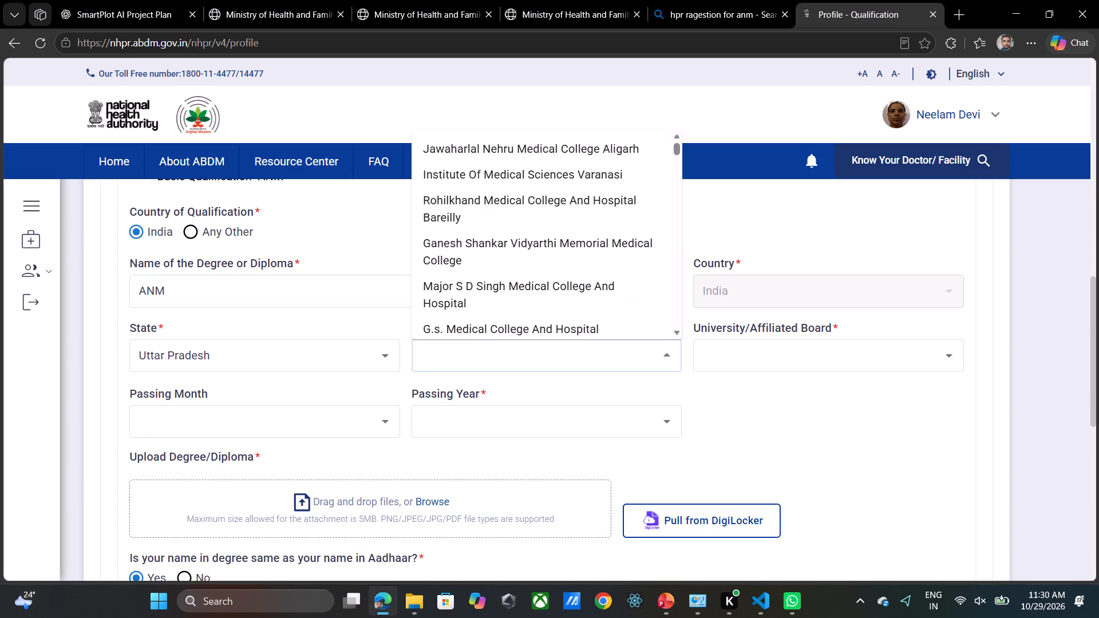
Search the colleges for "Ch har" and select Ch Harmohan Singh Paramedical Amp;nursing Institute Kanpur.
key("shift+c")
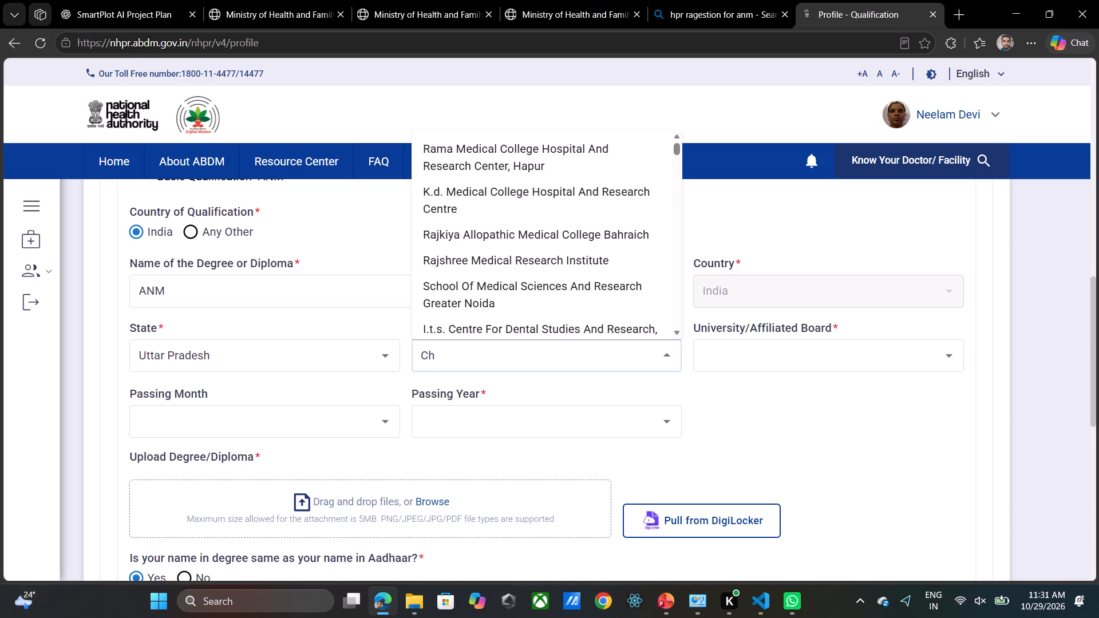
key("space")
key("h")
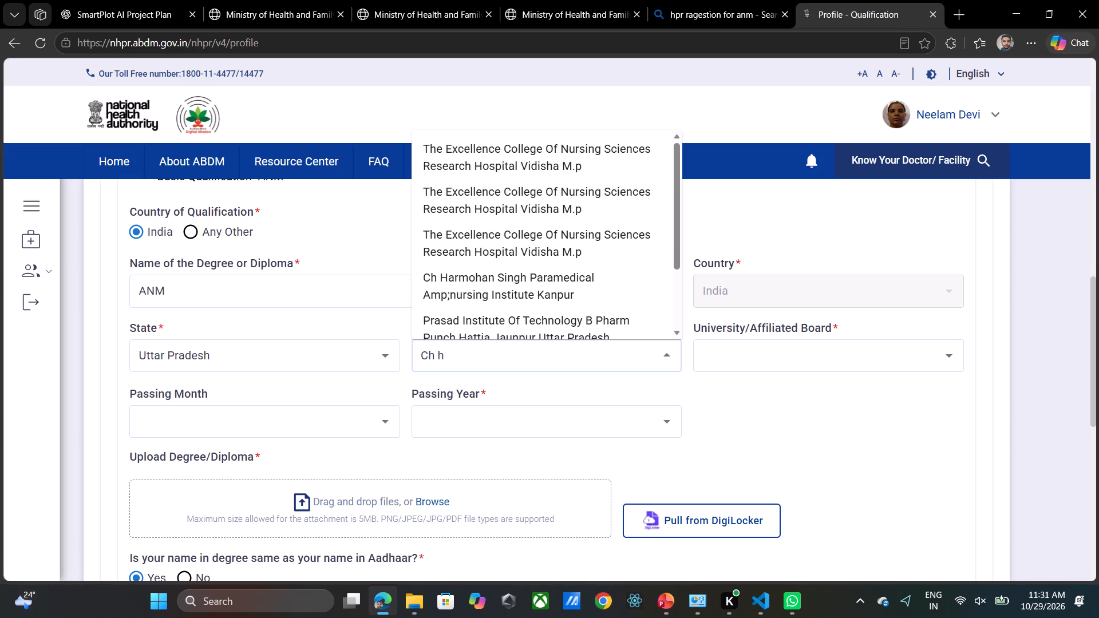
type("ar")
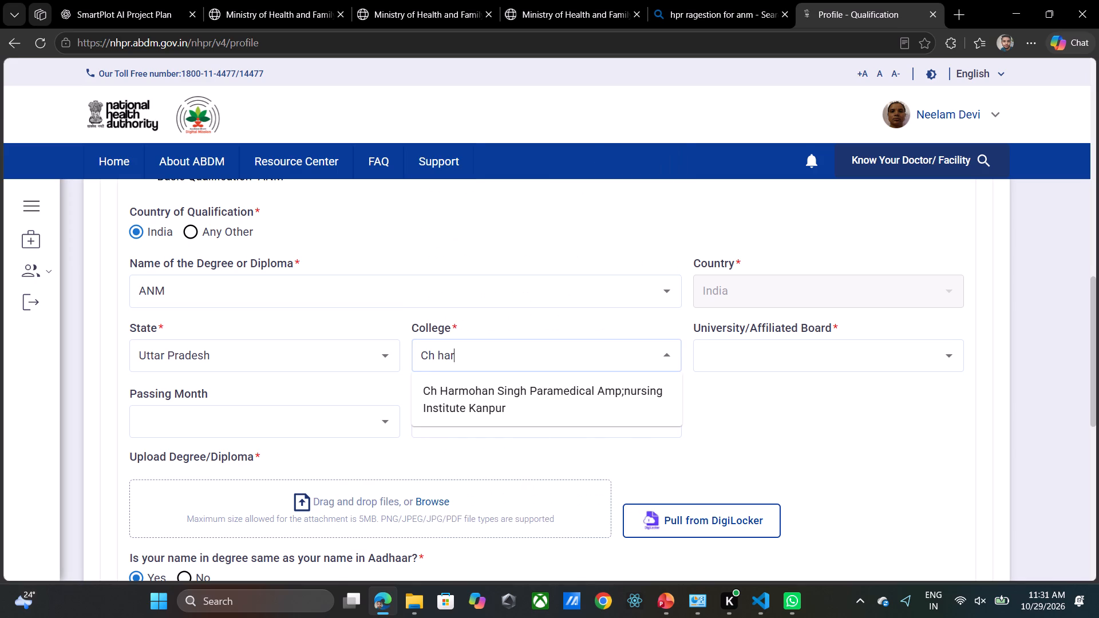
left_click(570, 381, "shift")
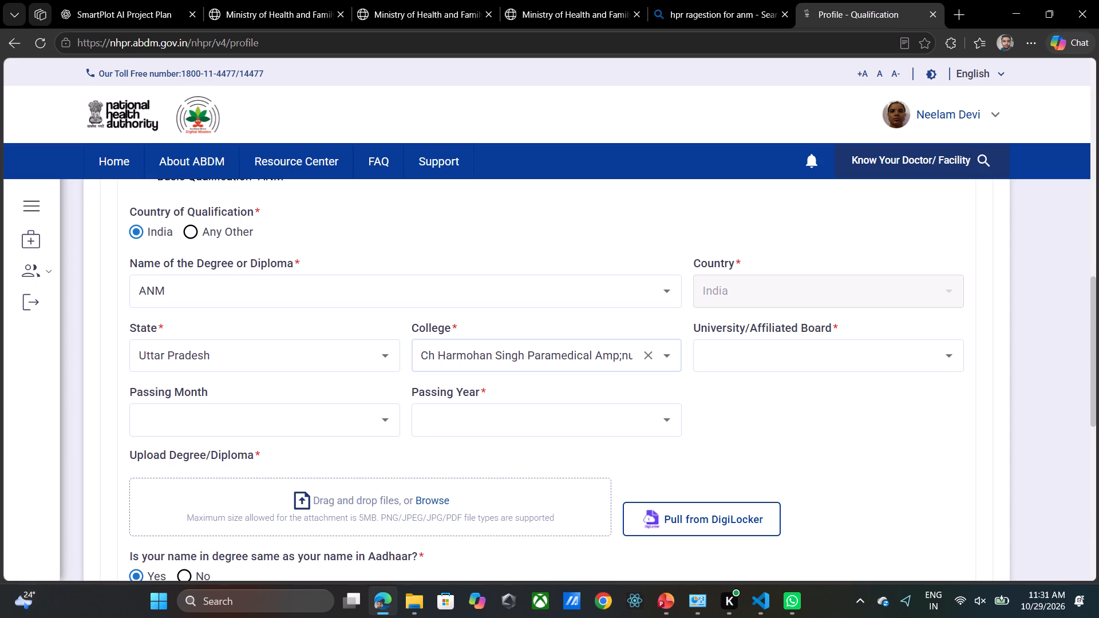
Look up "utt" among the affiliated boards and select Uttar Pradesh State Medical Faculty Lucknow U.P.
left_click(947, 356, "shift")
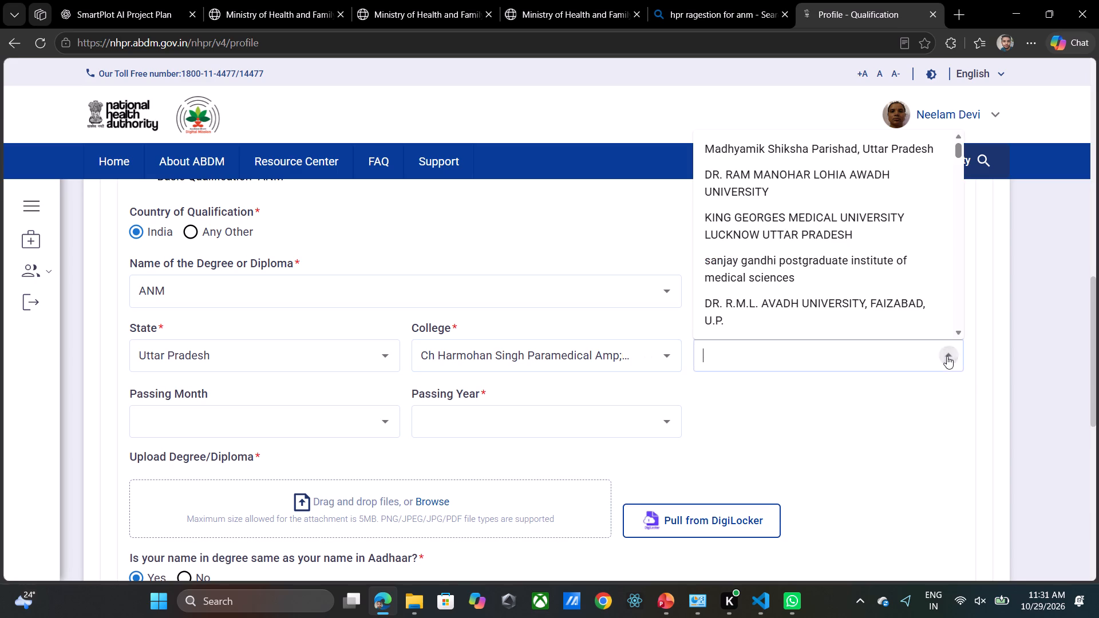
scroll(807, 274, "up", 3, "shift")
scroll(807, 274, "down", 5, "shift")
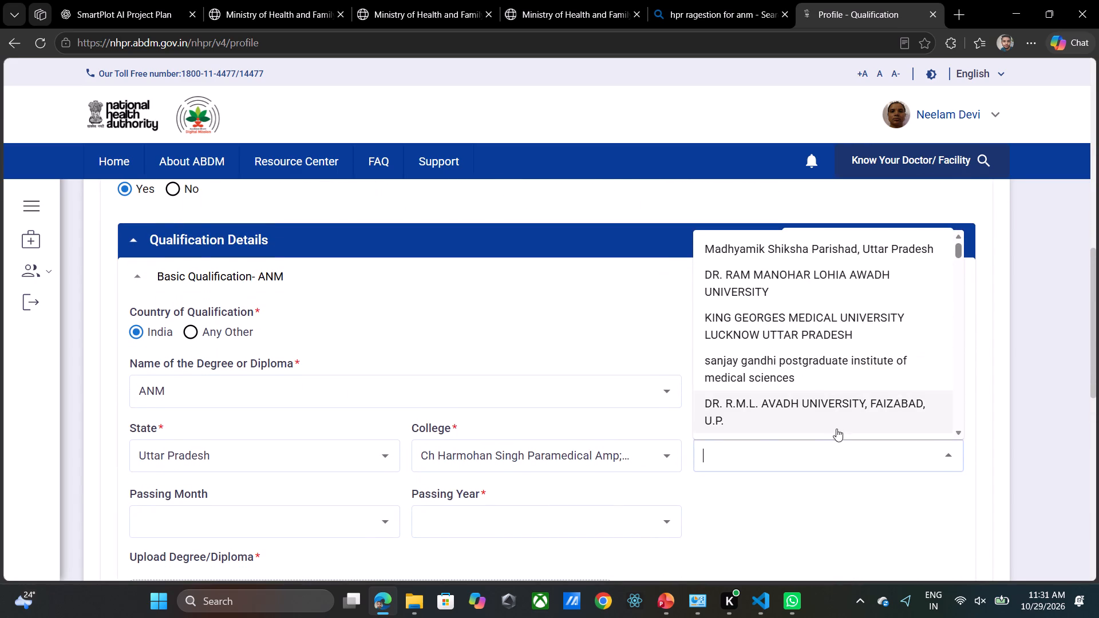
left_click(814, 460, "shift")
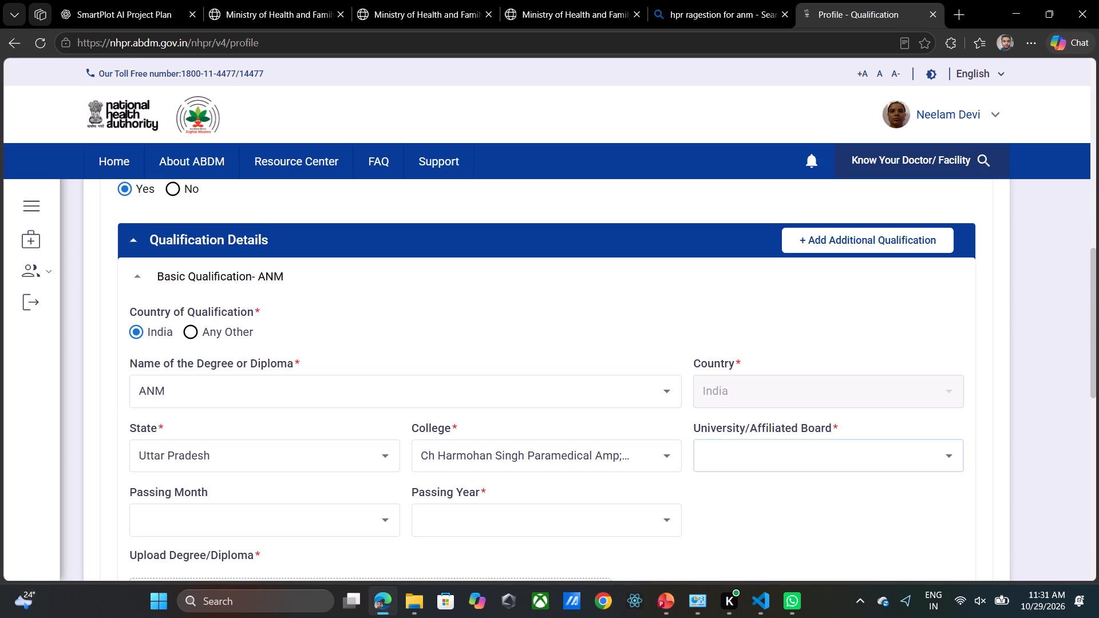
key("s")
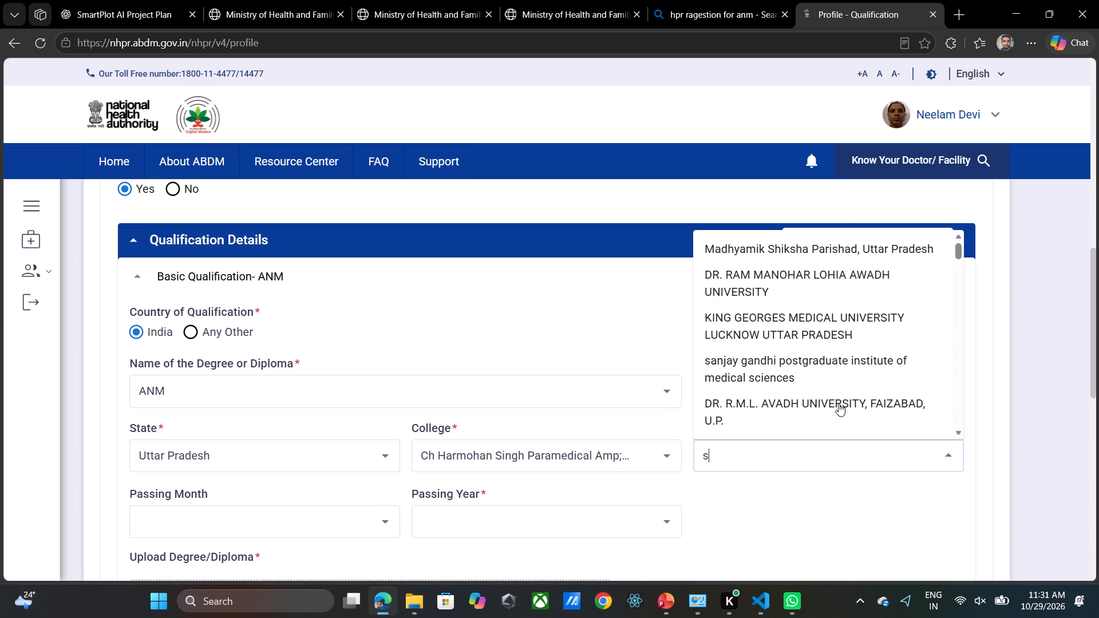
scroll(835, 347, "down", 1, "shift")
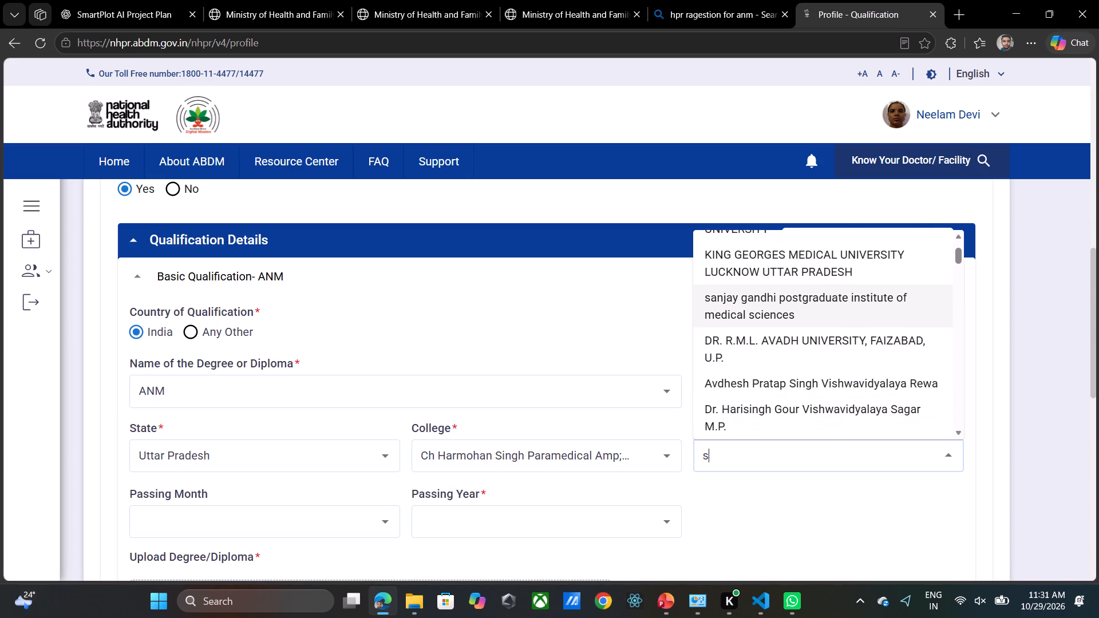
key("BackSpace")
type("utt")
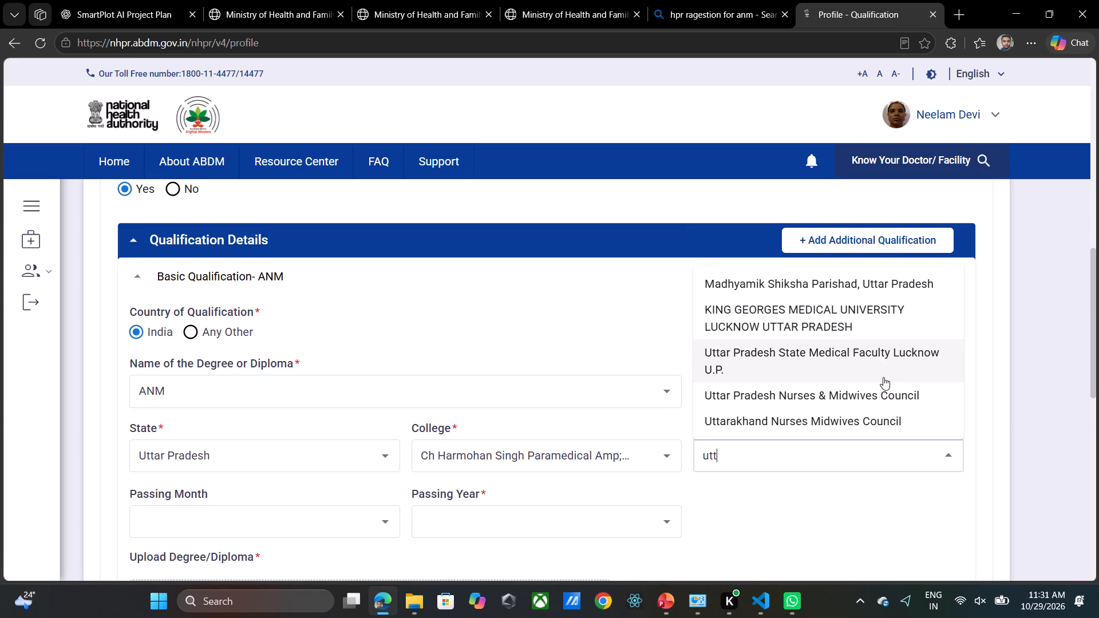
left_click(867, 372, "shift")
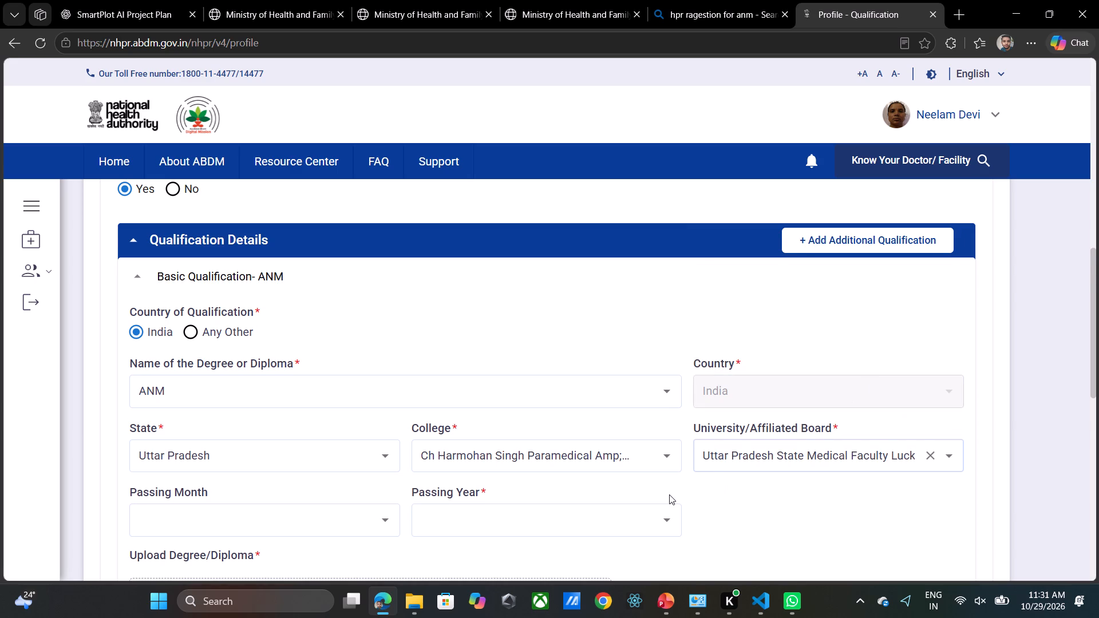
Set the qualification's passing month to January and passing year to 2013.
scroll(669, 494, "down", 2, "shift")
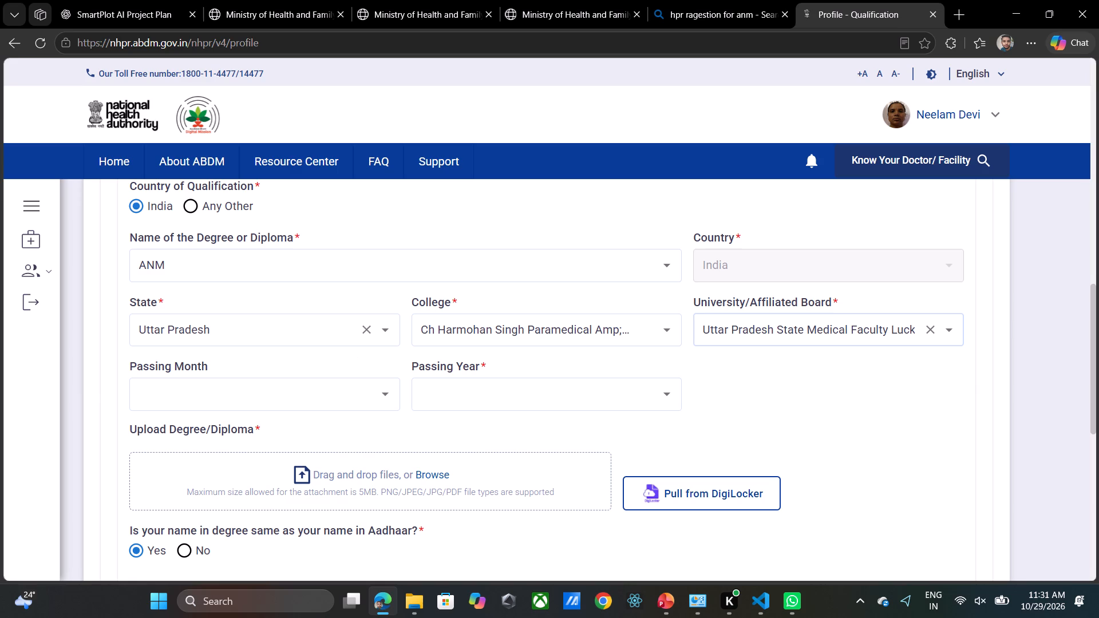
left_click(380, 393, "shift")
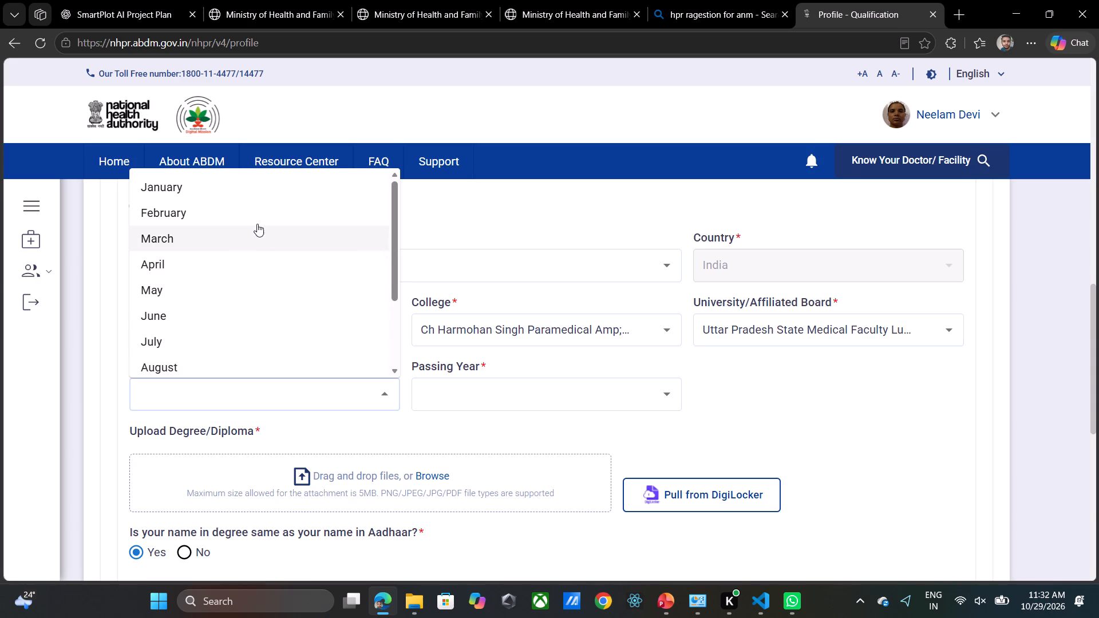
left_click(251, 192, "shift")
left_click(471, 385, "shift")
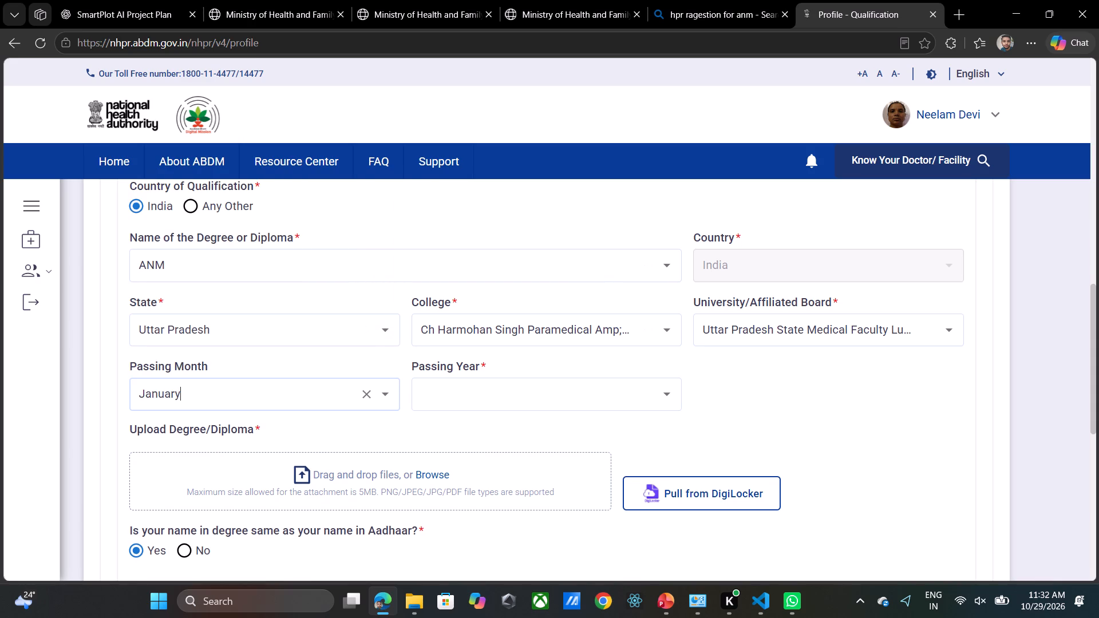
scroll(488, 332, "down", 1, "shift")
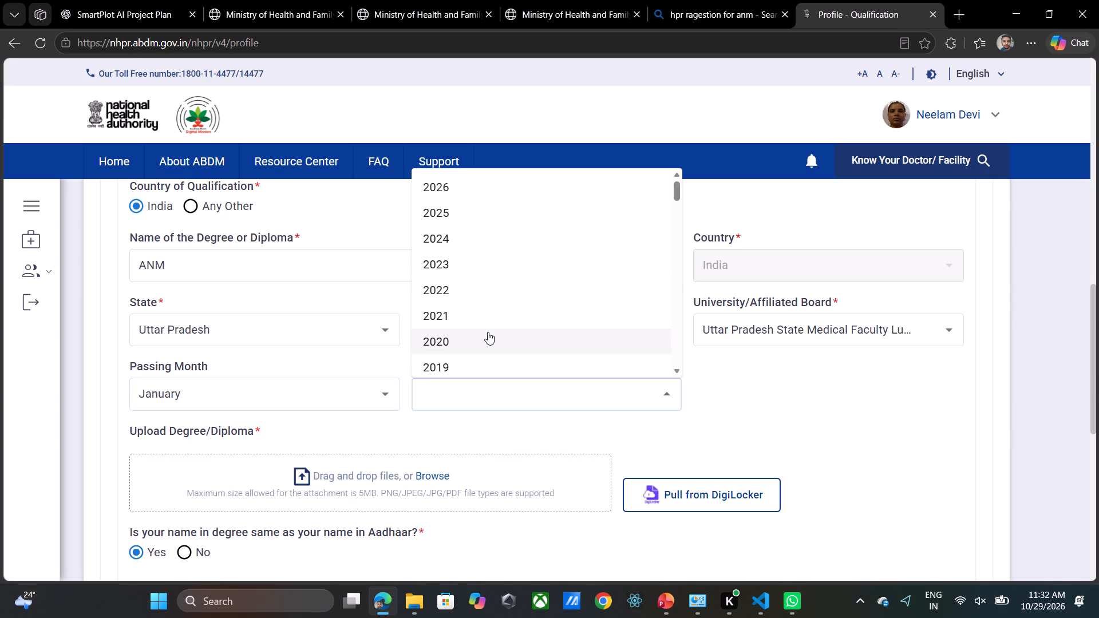
scroll(488, 332, "down", 1, "shift")
left_click(474, 340, "shift")
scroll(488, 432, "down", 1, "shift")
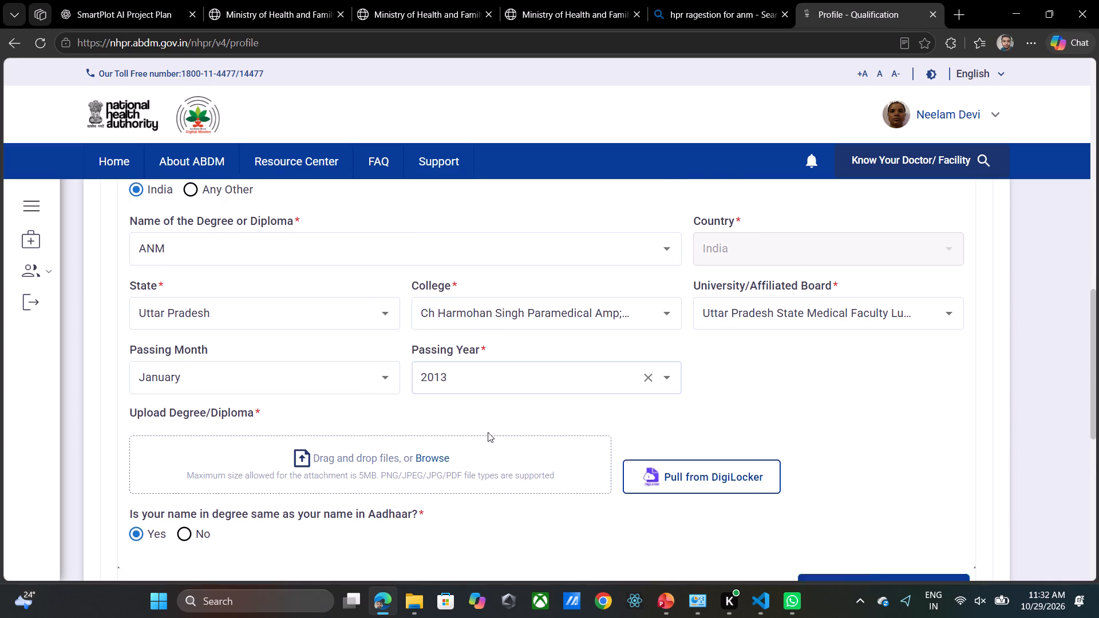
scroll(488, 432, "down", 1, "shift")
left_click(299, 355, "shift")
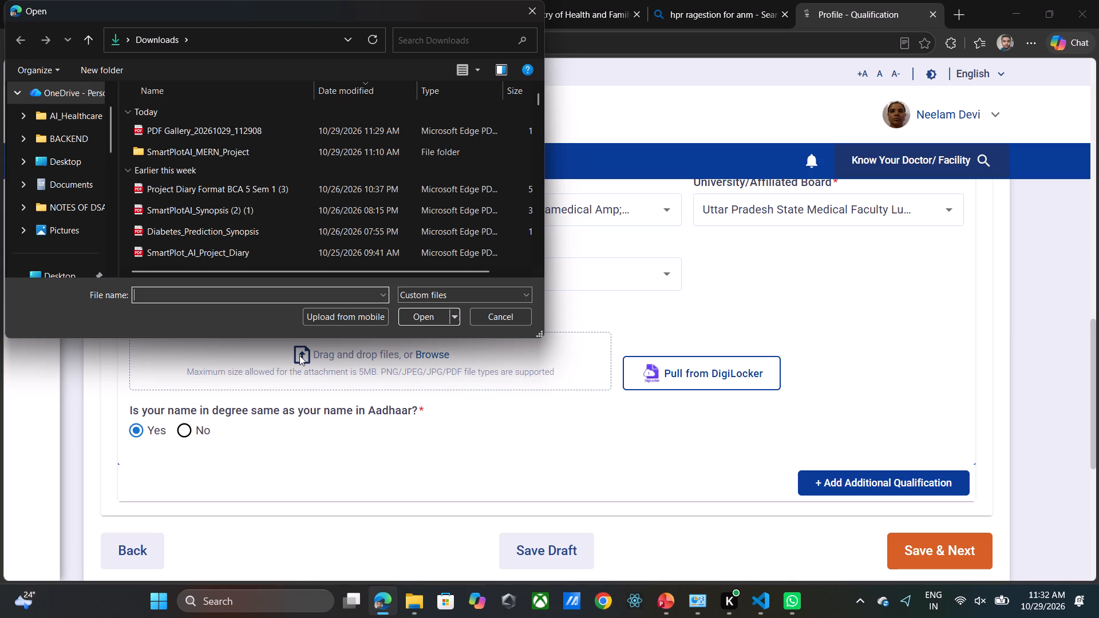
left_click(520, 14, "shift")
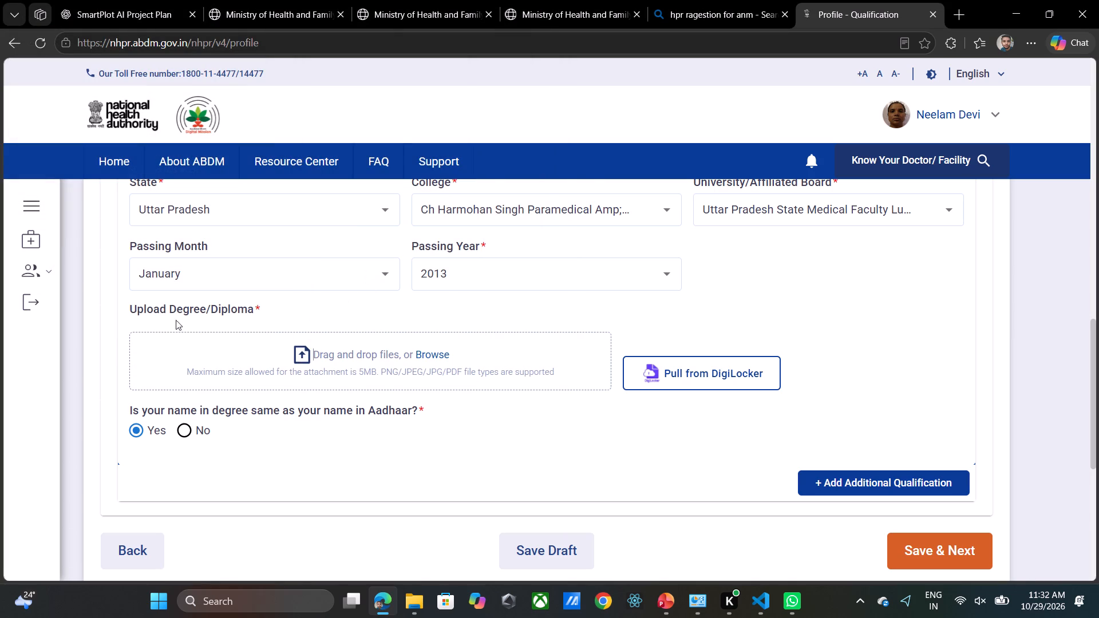
Review the completed ANM qualification details and the council registration details, including the registration certificate attachment.
scroll(358, 376, "up", 1, "shift")
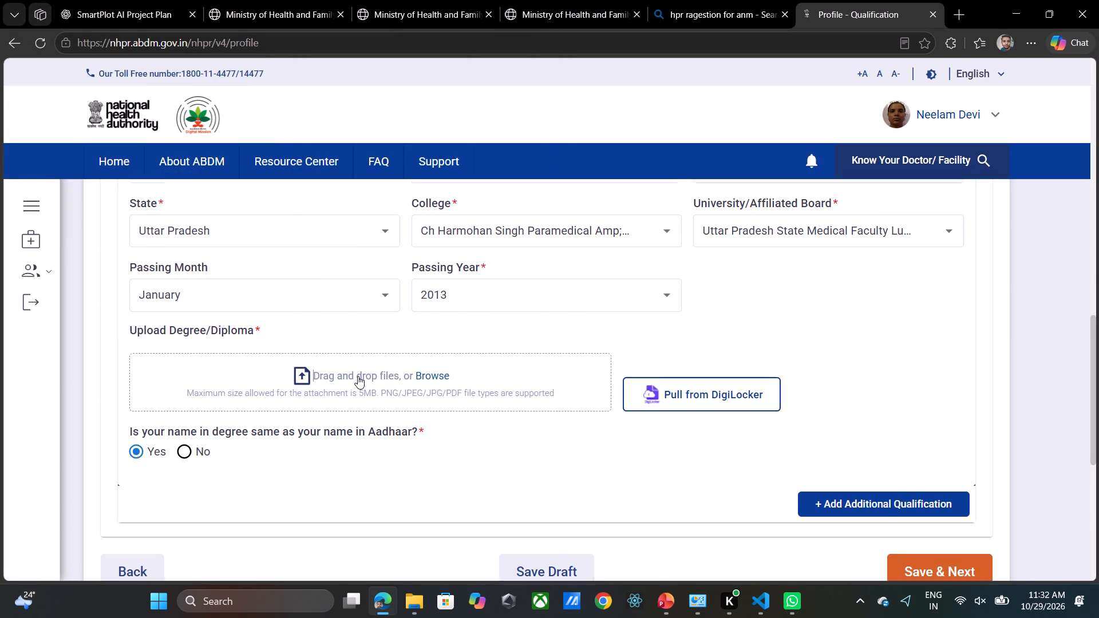
scroll(358, 376, "up", 3, "shift")
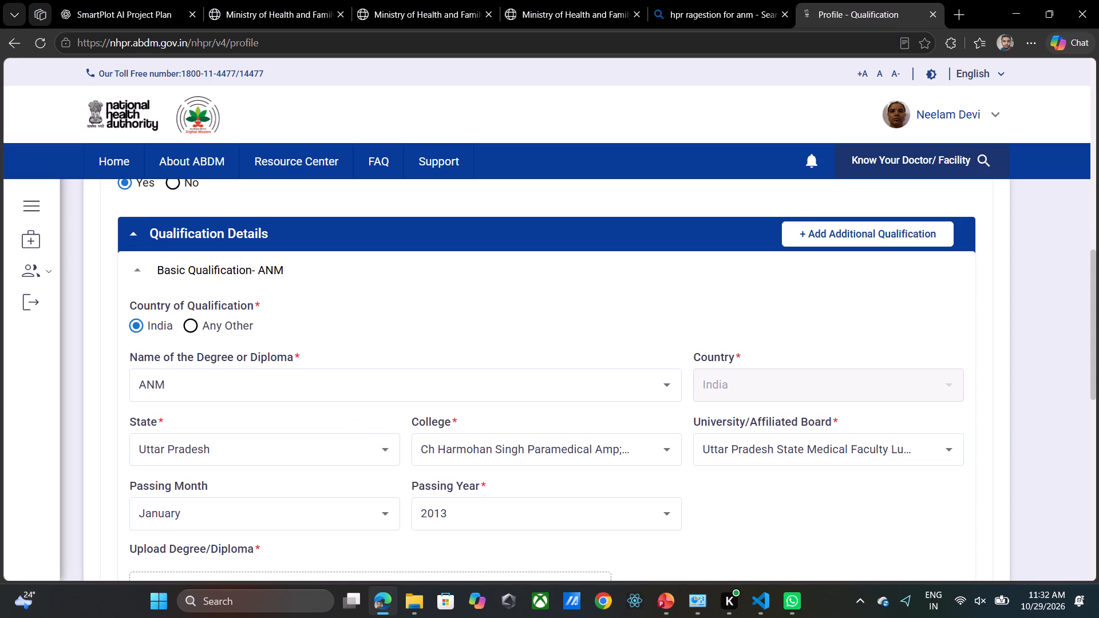
scroll(358, 376, "down", 4, "shift")
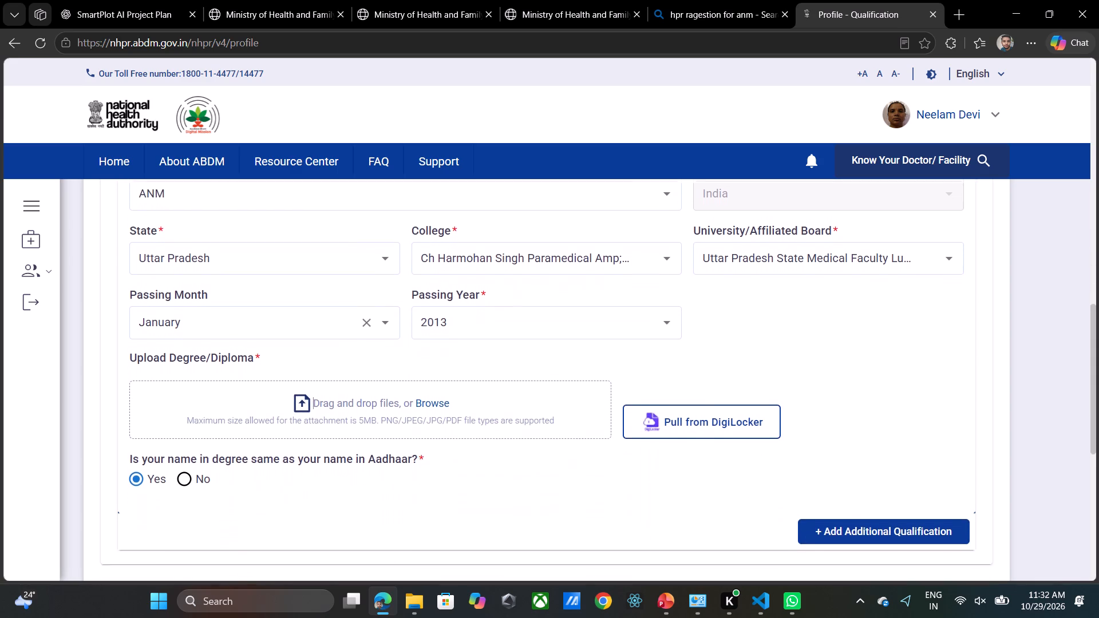
scroll(358, 376, "down", 1, "shift")
scroll(358, 376, "up", 2, "shift")
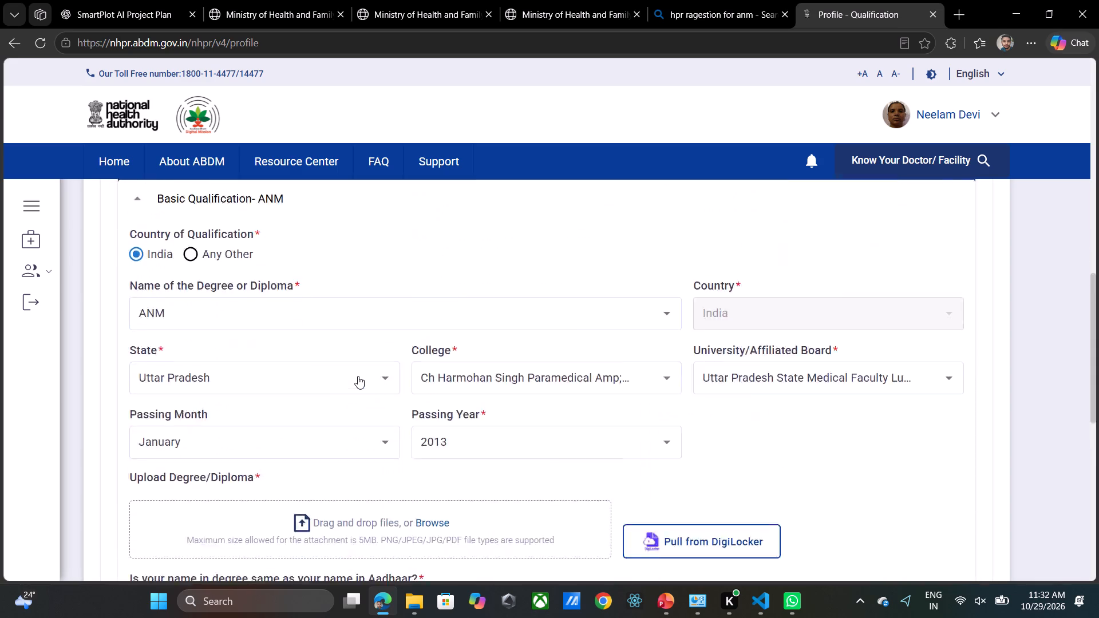
scroll(358, 376, "up", 4, "shift")
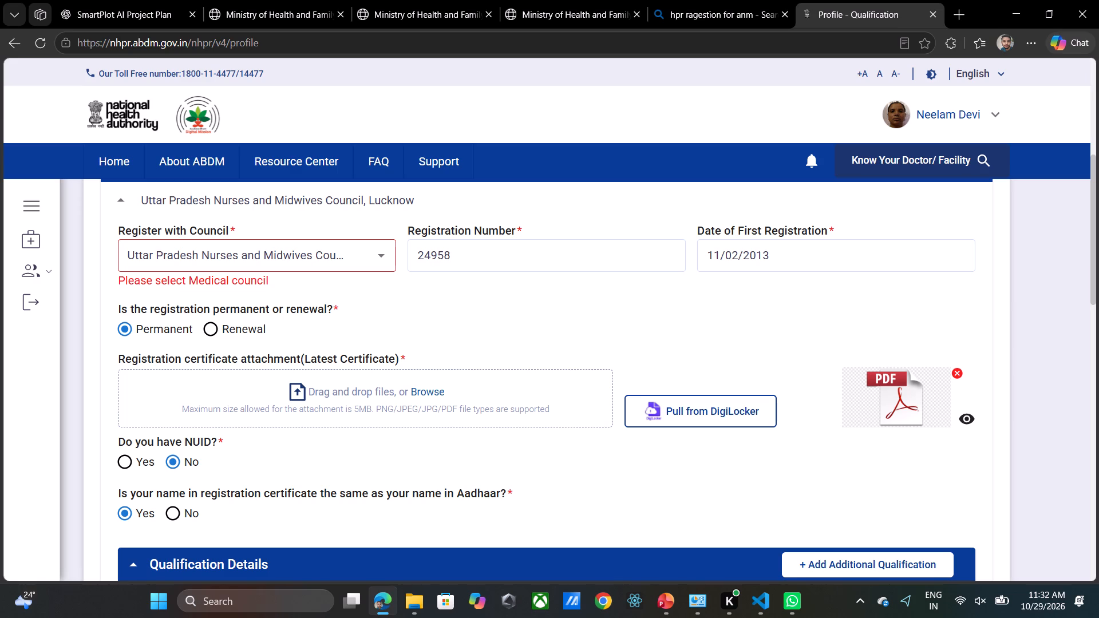
scroll(243, 365, "down", 1, "shift")
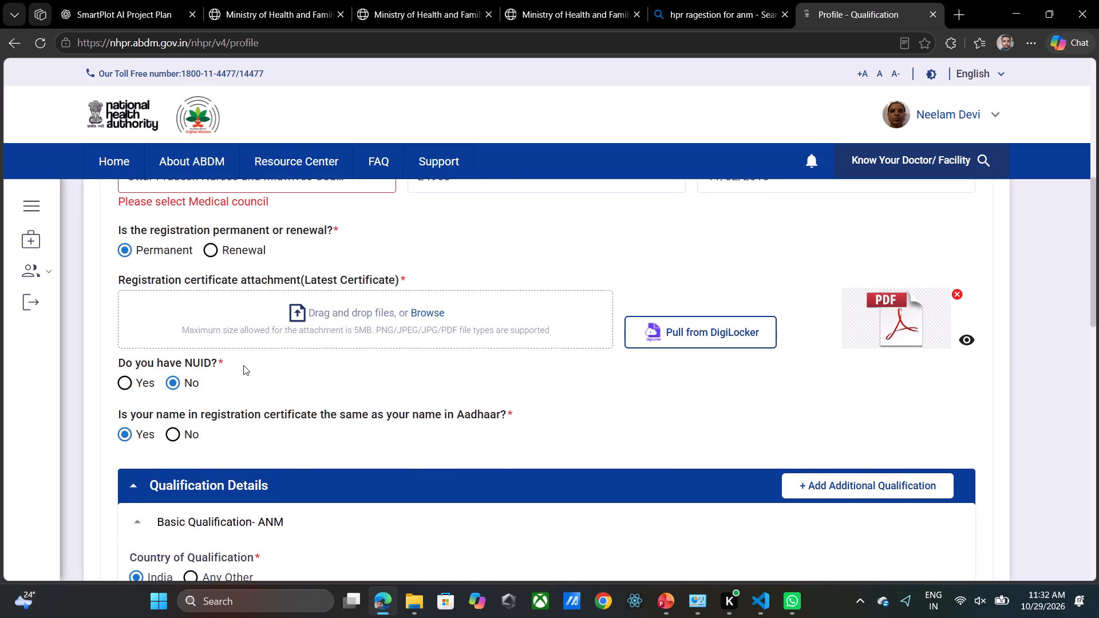
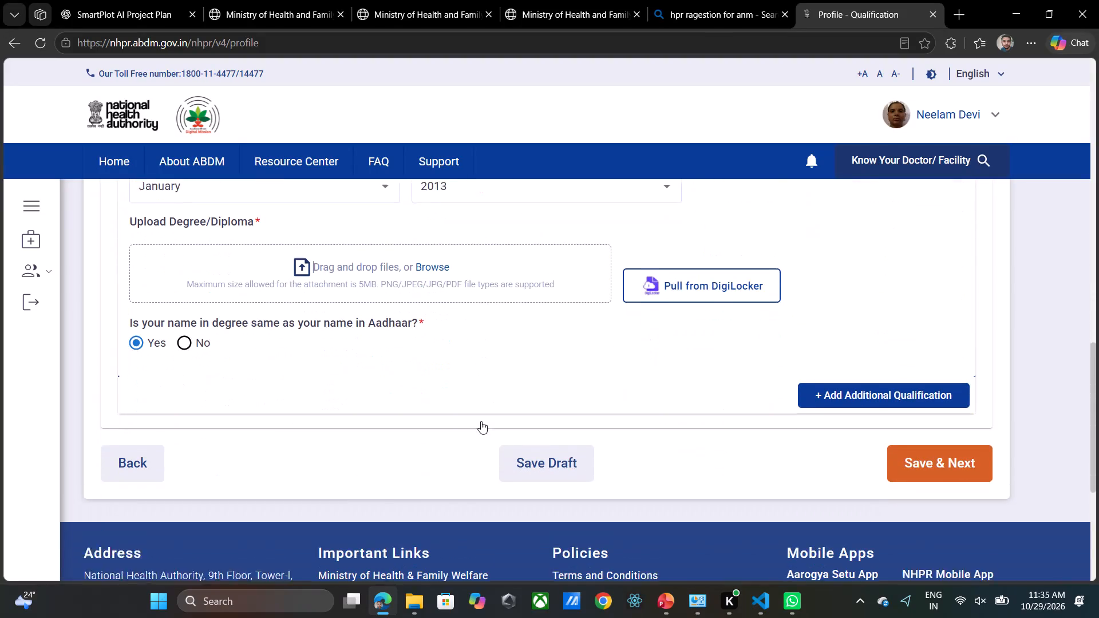
Upload the file PDF Gallery_20261029_113453 as the degree/diploma of the ANM qualification.
scroll(481, 421, "up", 1, "shift")
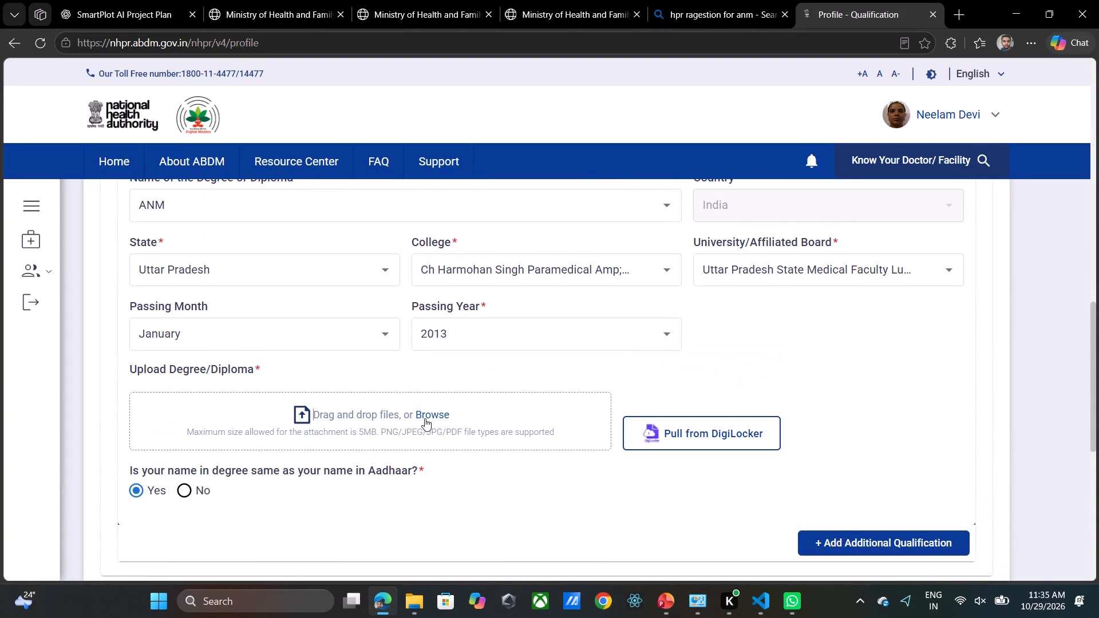
left_click(425, 418, "shift")
left_click(426, 411, "shift")
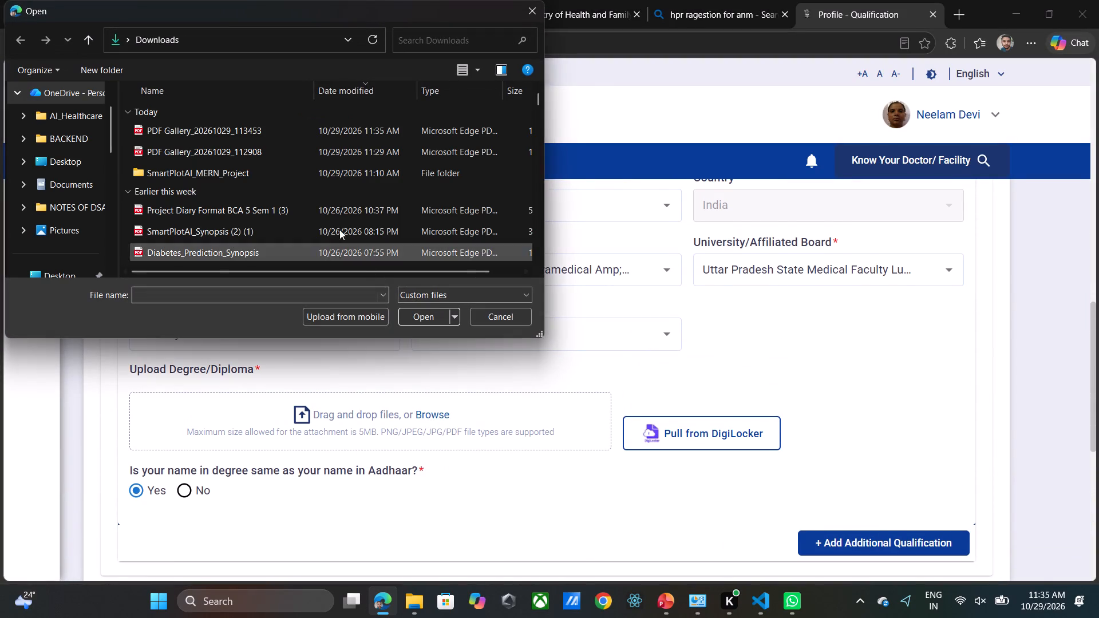
left_click(263, 126, "shift")
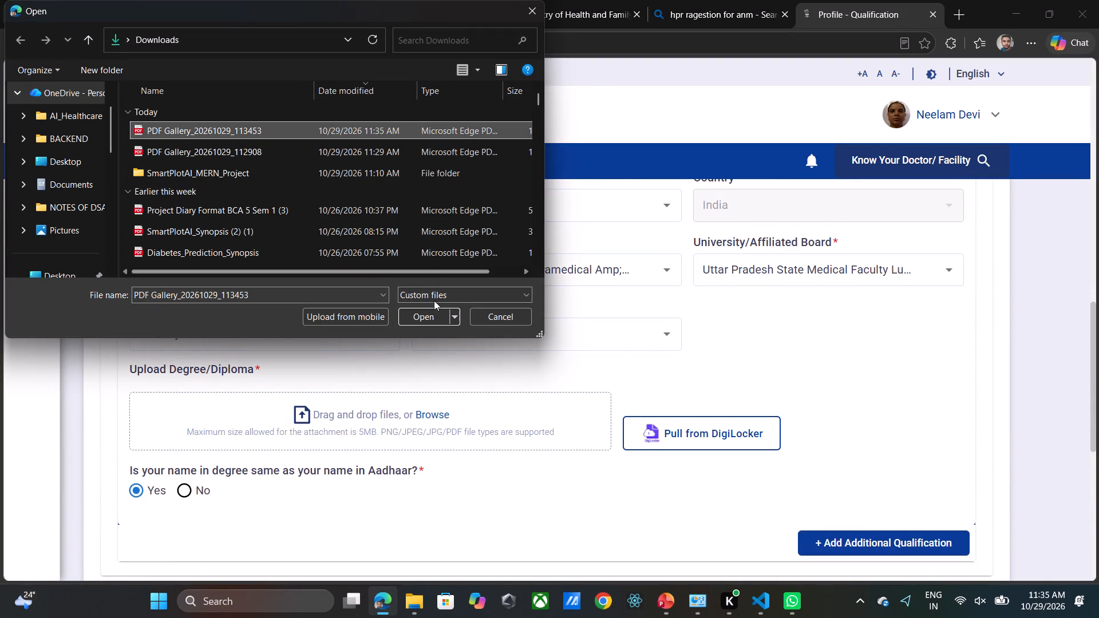
left_click(424, 320, "shift")
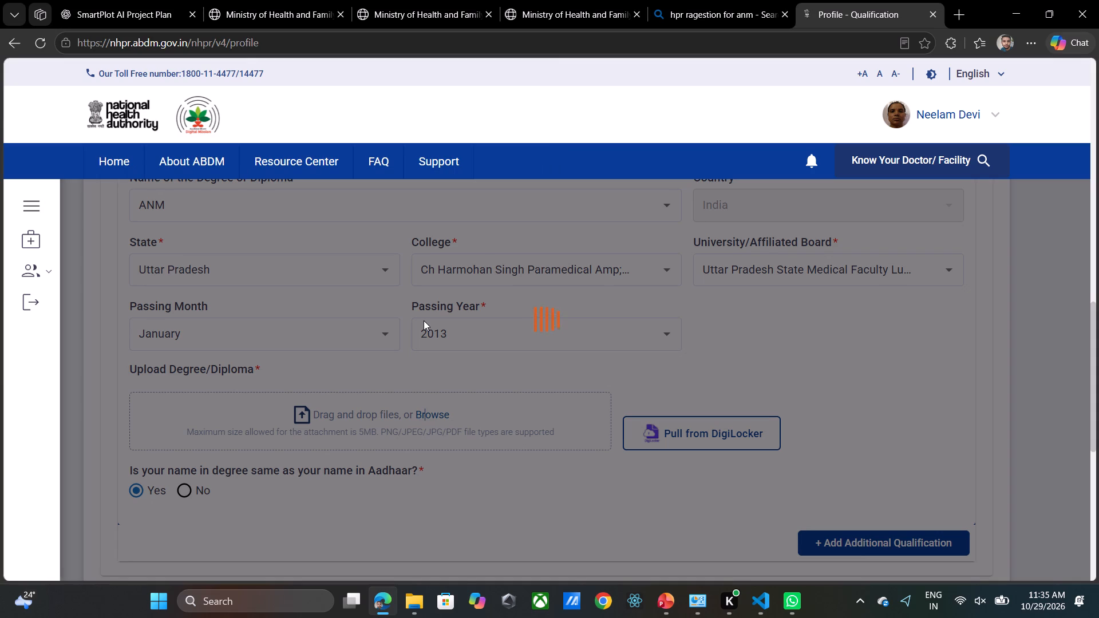
Preview the uploaded degree/diploma PDF to check the certificate's contents, and close the preview.
scroll(632, 314, "up", 3, "shift")
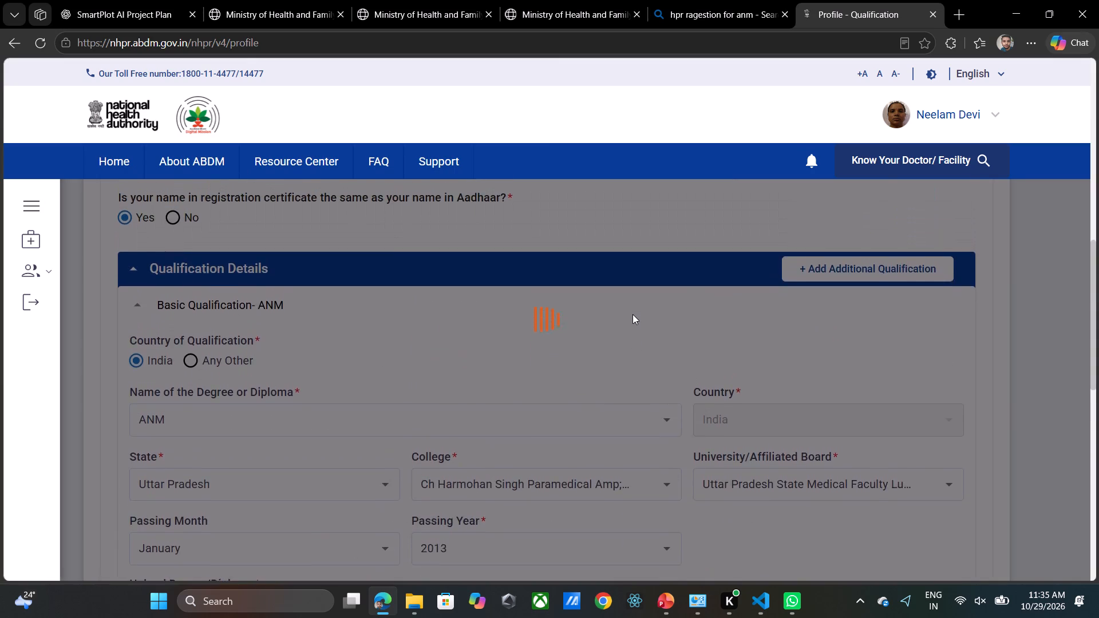
scroll(632, 314, "up", 1, "shift")
scroll(632, 314, "down", 2, "shift")
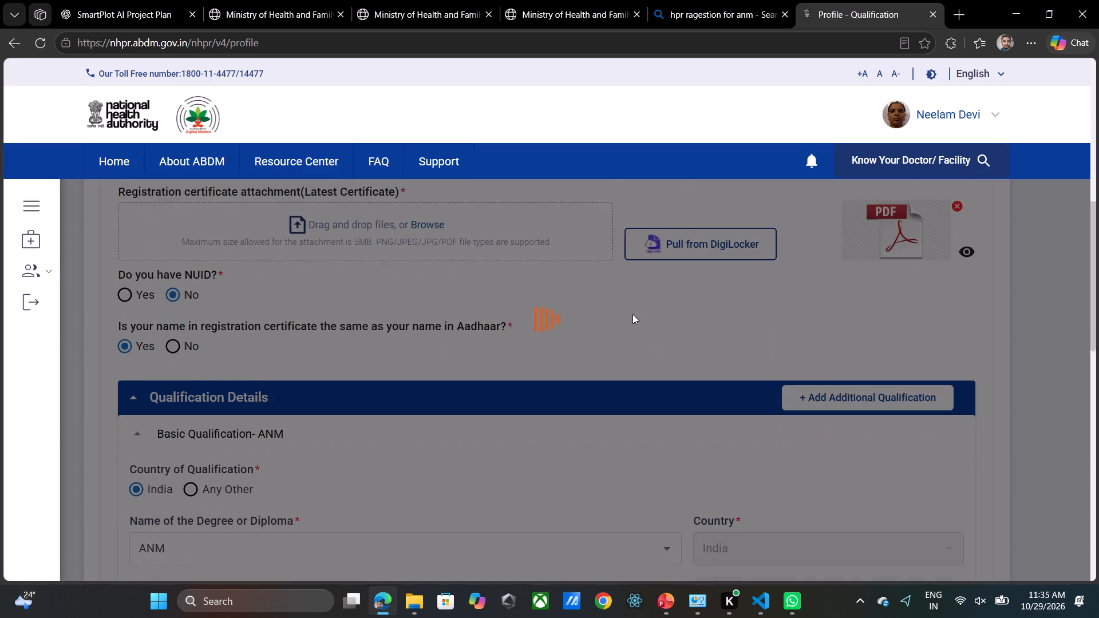
scroll(632, 314, "down", 3, "shift")
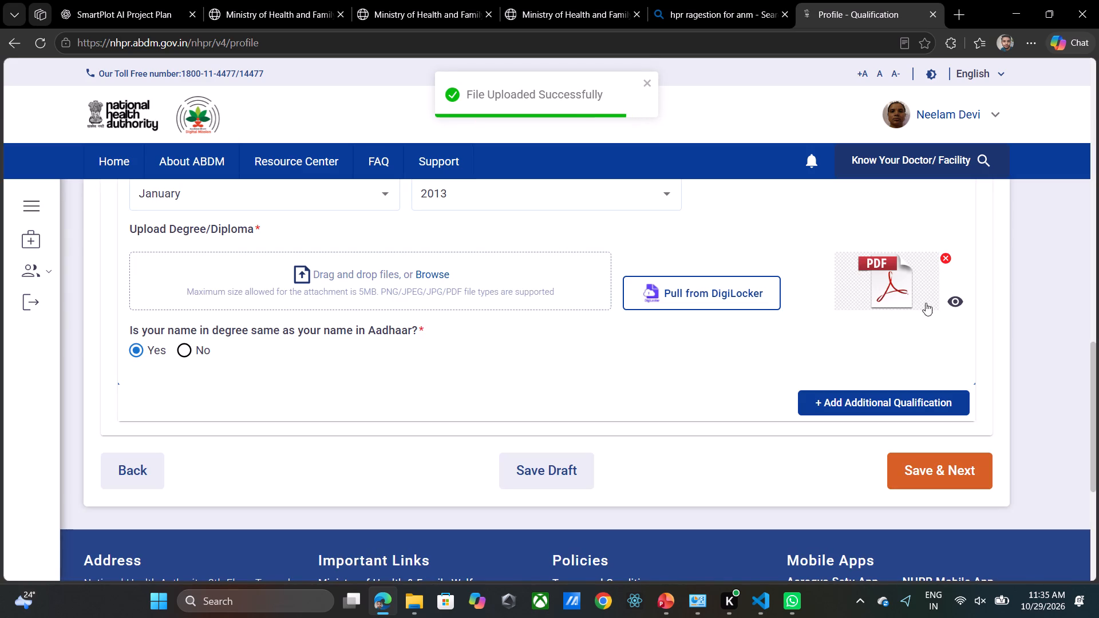
left_click(952, 306, "shift")
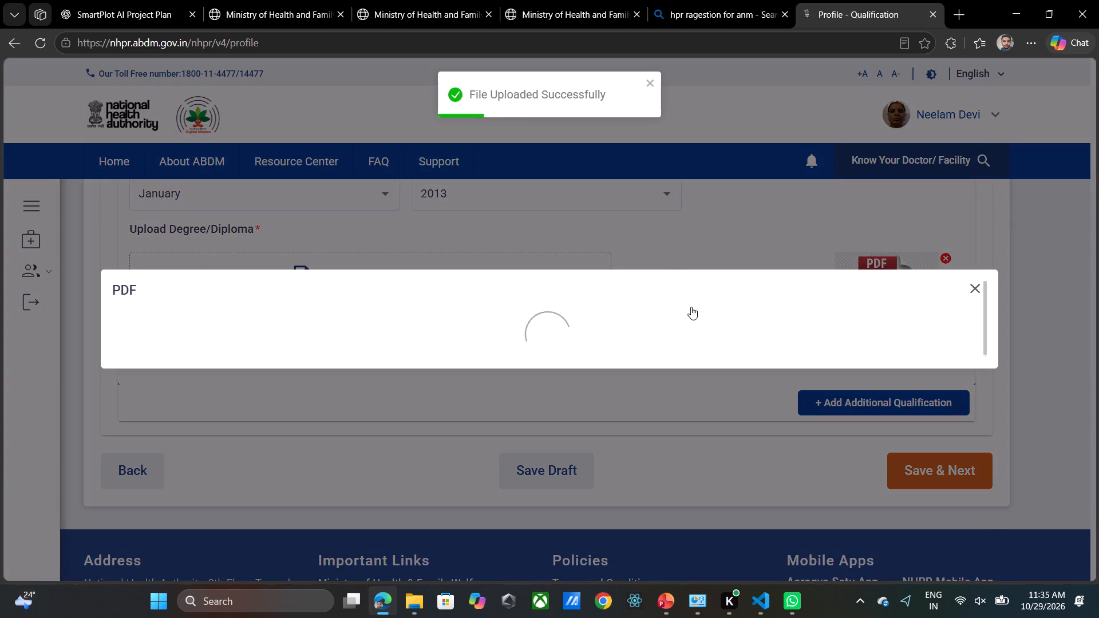
scroll(691, 307, "down", 8, "shift")
scroll(691, 307, "up", 1, "shift")
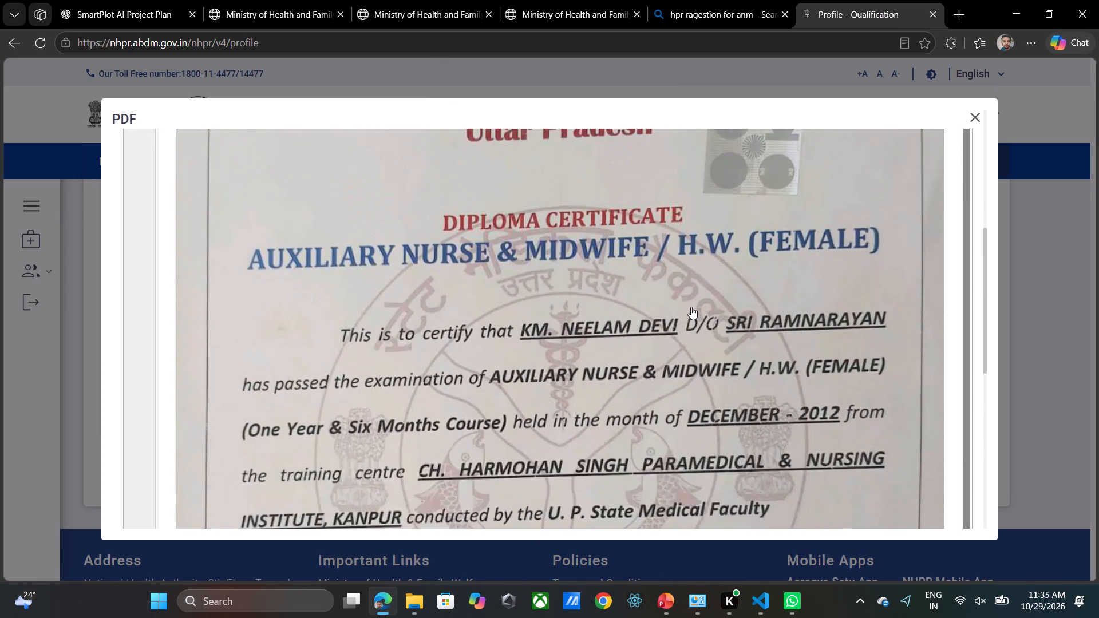
scroll(691, 307, "up", 1, "shift")
left_click(976, 120, "shift")
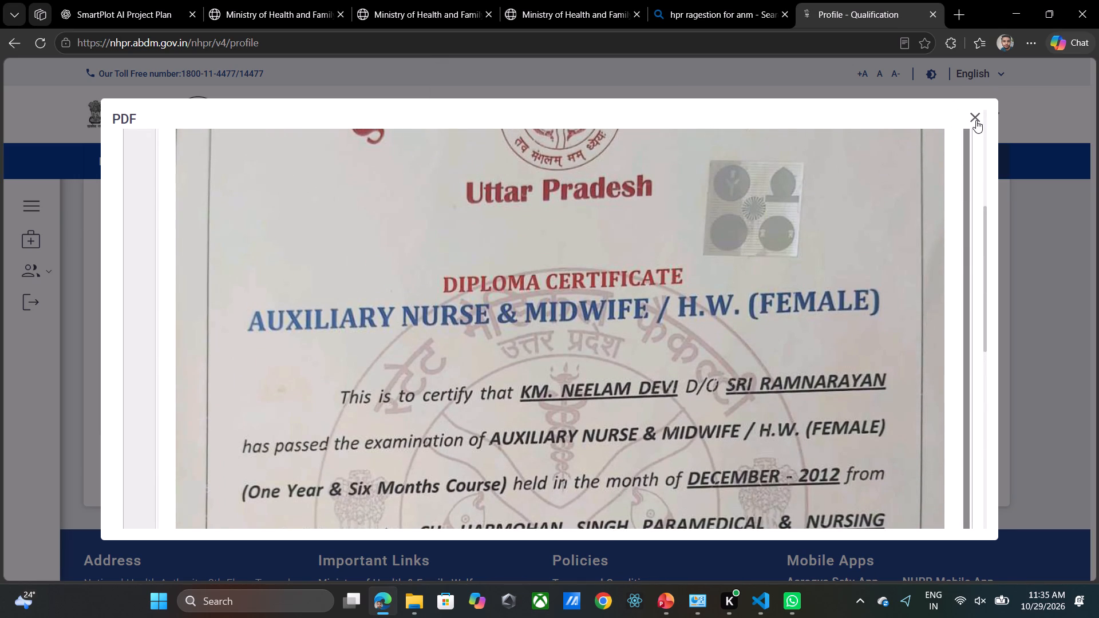
Save the qualification and registration details and proceed to the Work Details stage.
scroll(694, 364, "down", 1, "shift")
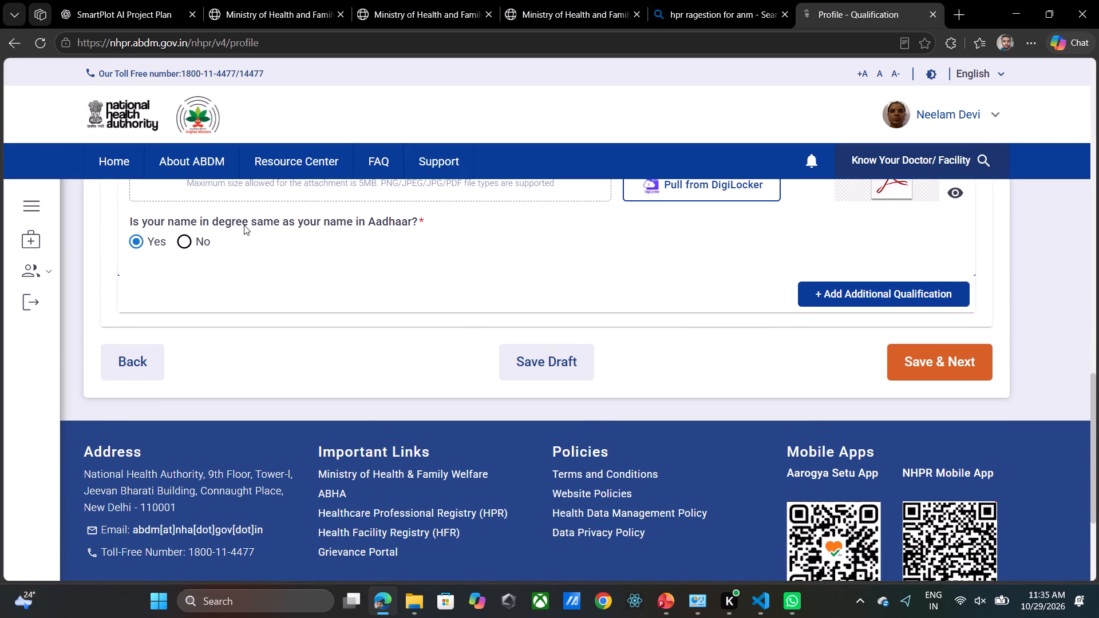
scroll(302, 229, "up", 1, "shift")
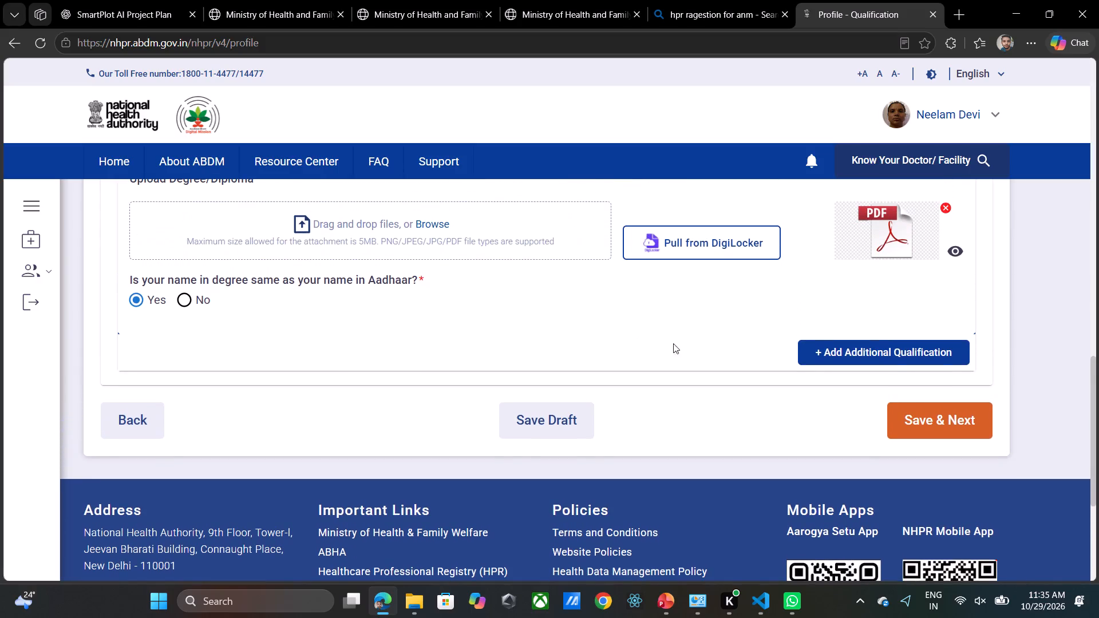
left_click(926, 427, "shift")
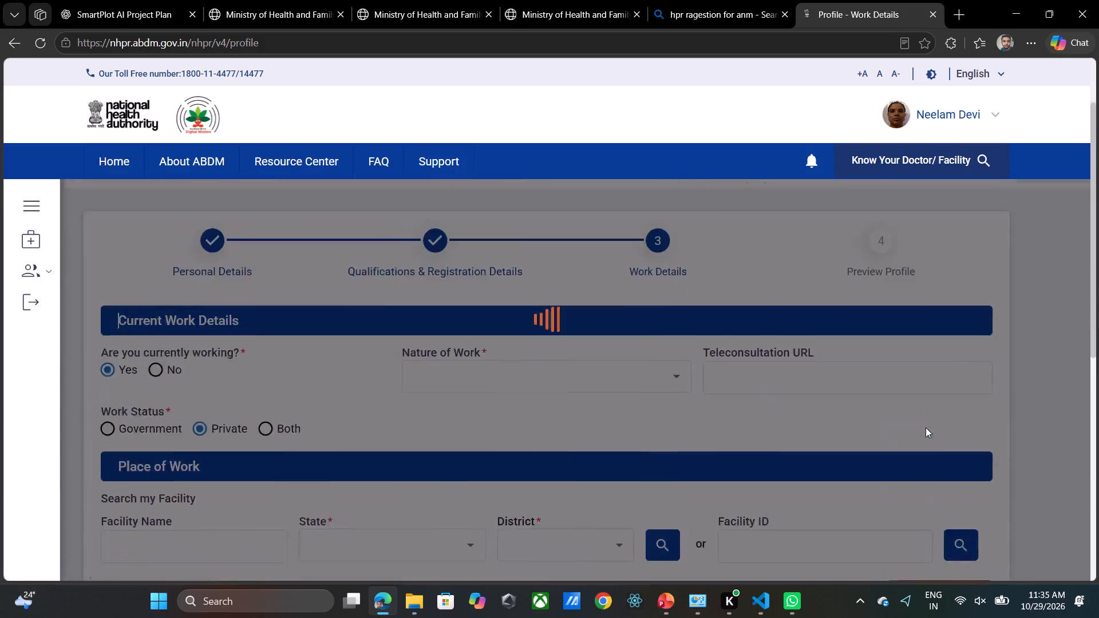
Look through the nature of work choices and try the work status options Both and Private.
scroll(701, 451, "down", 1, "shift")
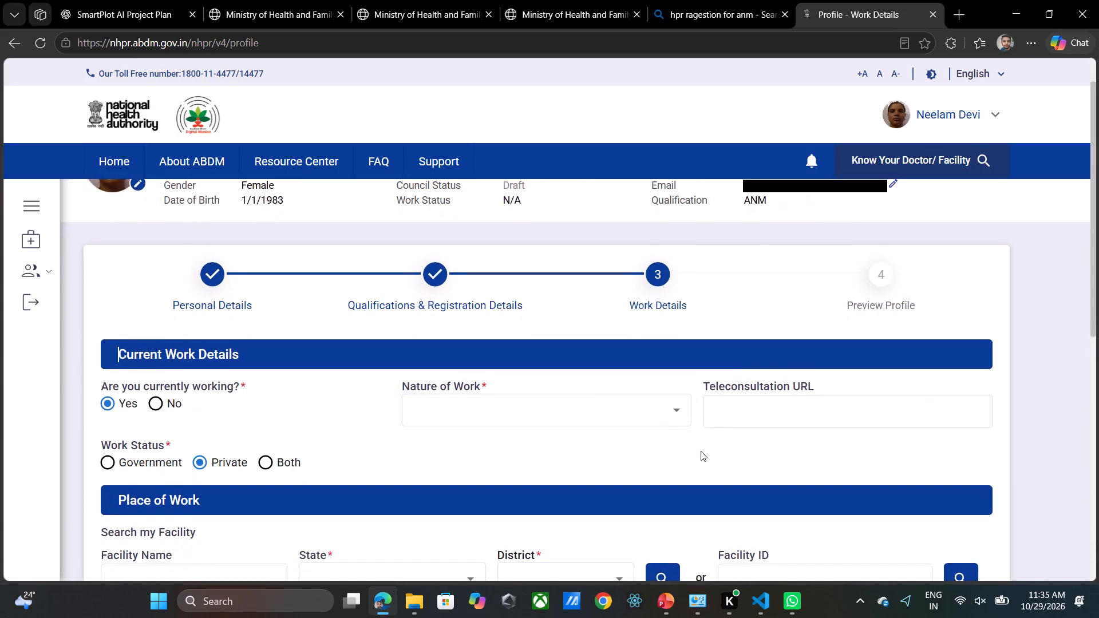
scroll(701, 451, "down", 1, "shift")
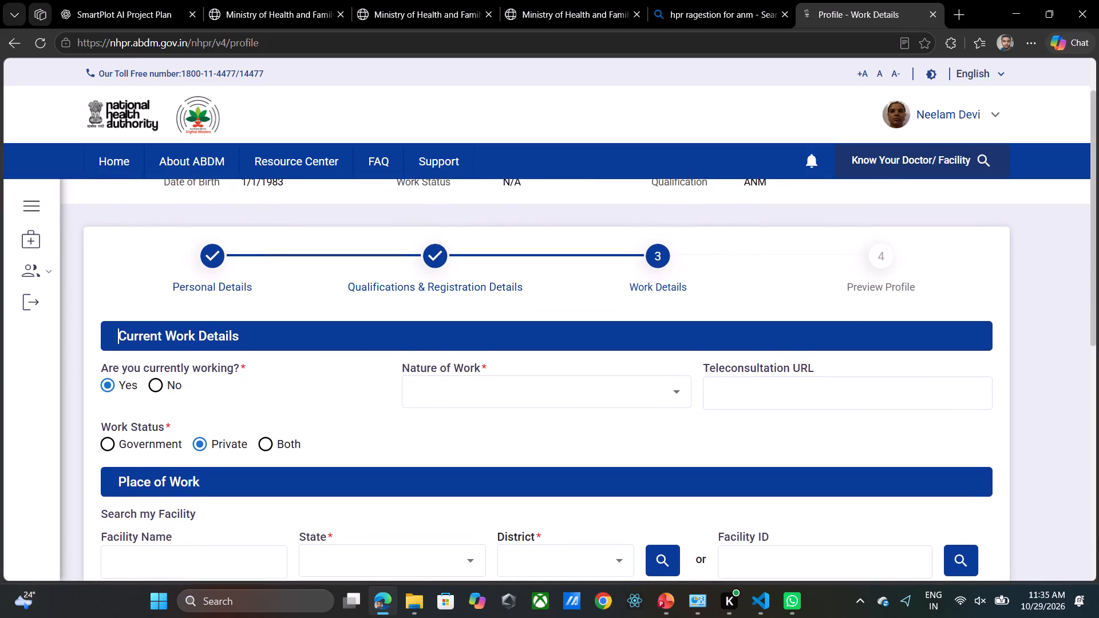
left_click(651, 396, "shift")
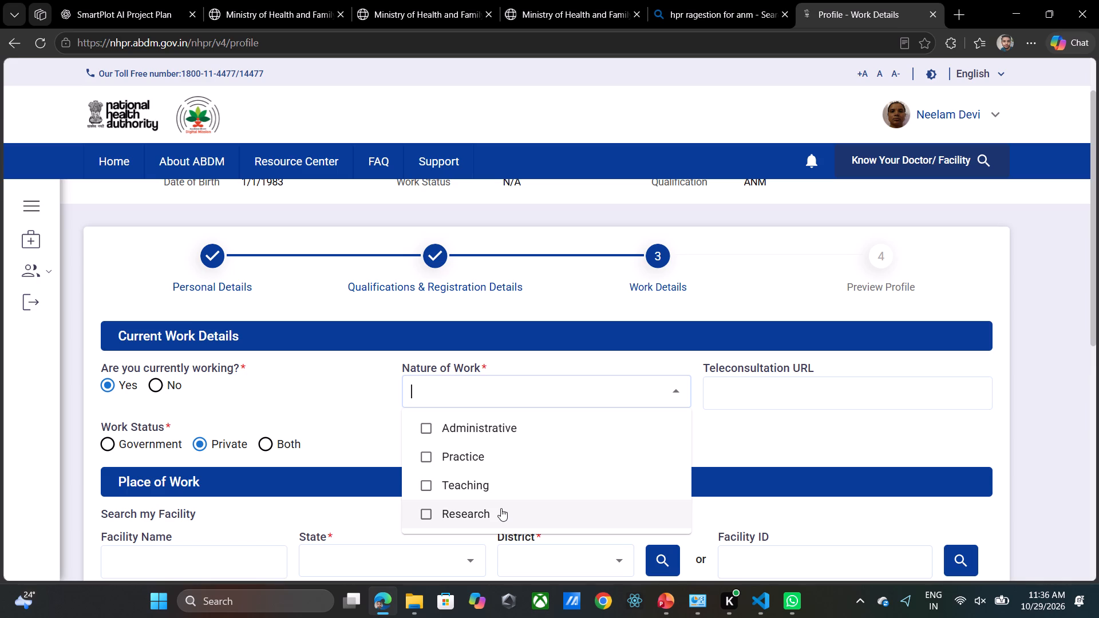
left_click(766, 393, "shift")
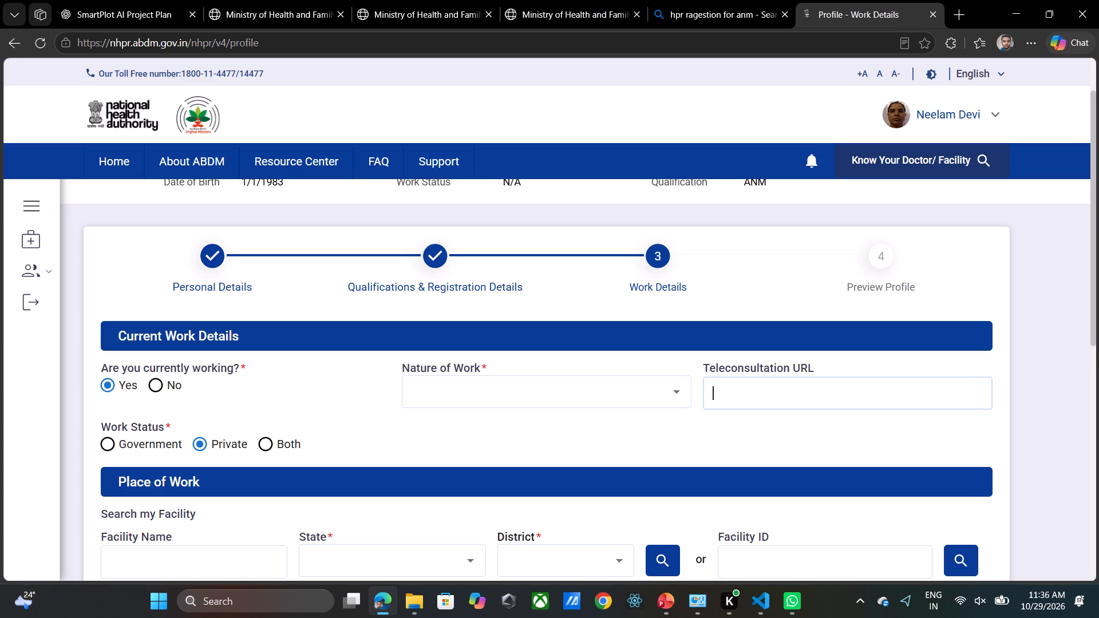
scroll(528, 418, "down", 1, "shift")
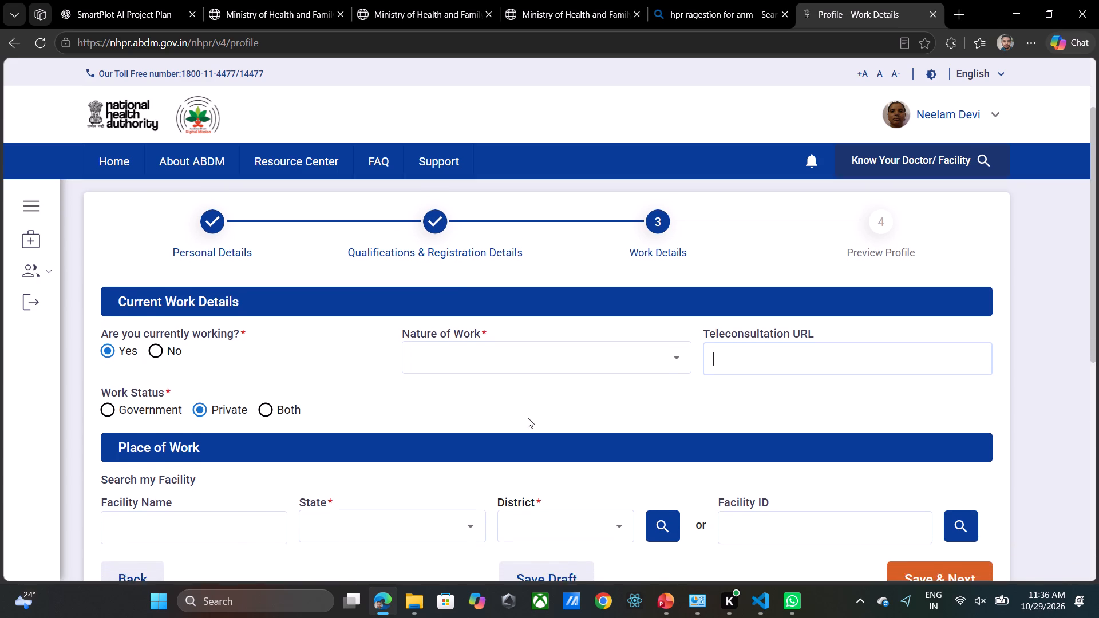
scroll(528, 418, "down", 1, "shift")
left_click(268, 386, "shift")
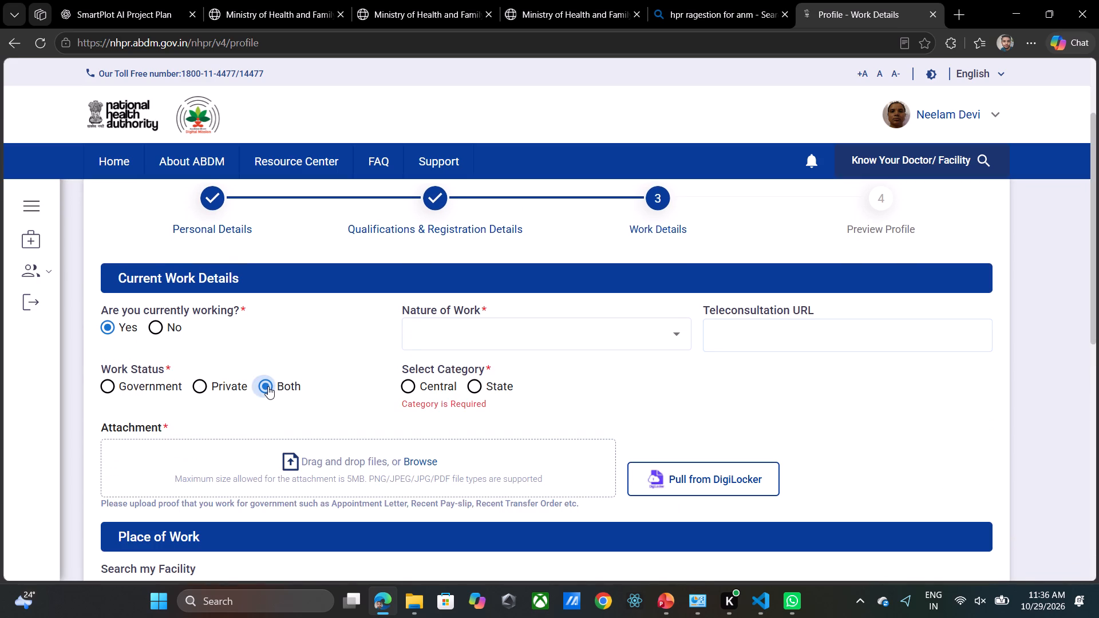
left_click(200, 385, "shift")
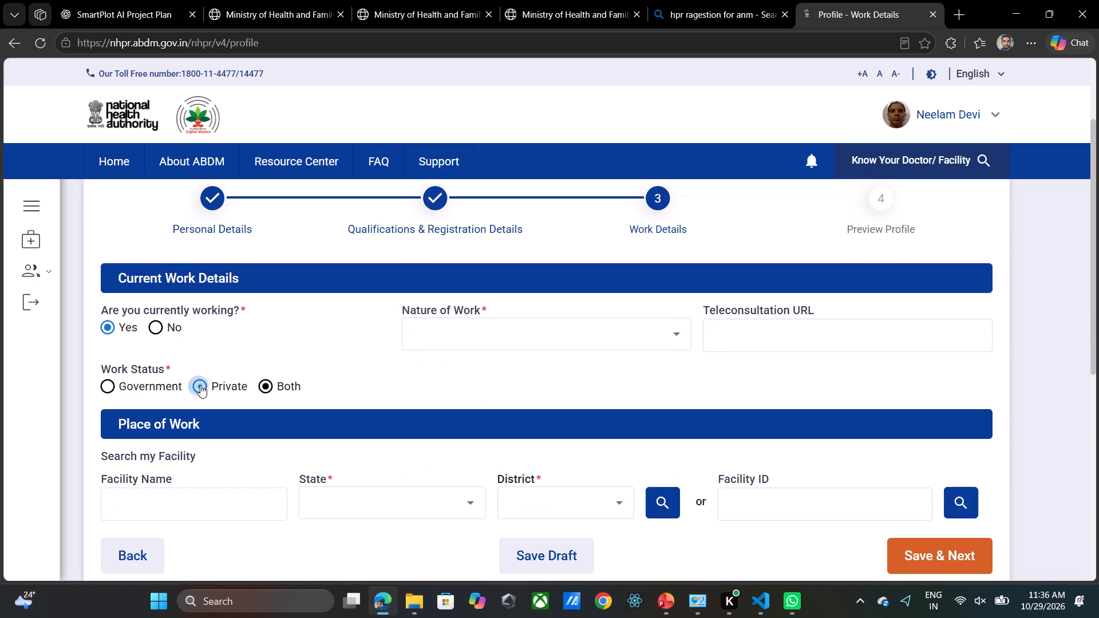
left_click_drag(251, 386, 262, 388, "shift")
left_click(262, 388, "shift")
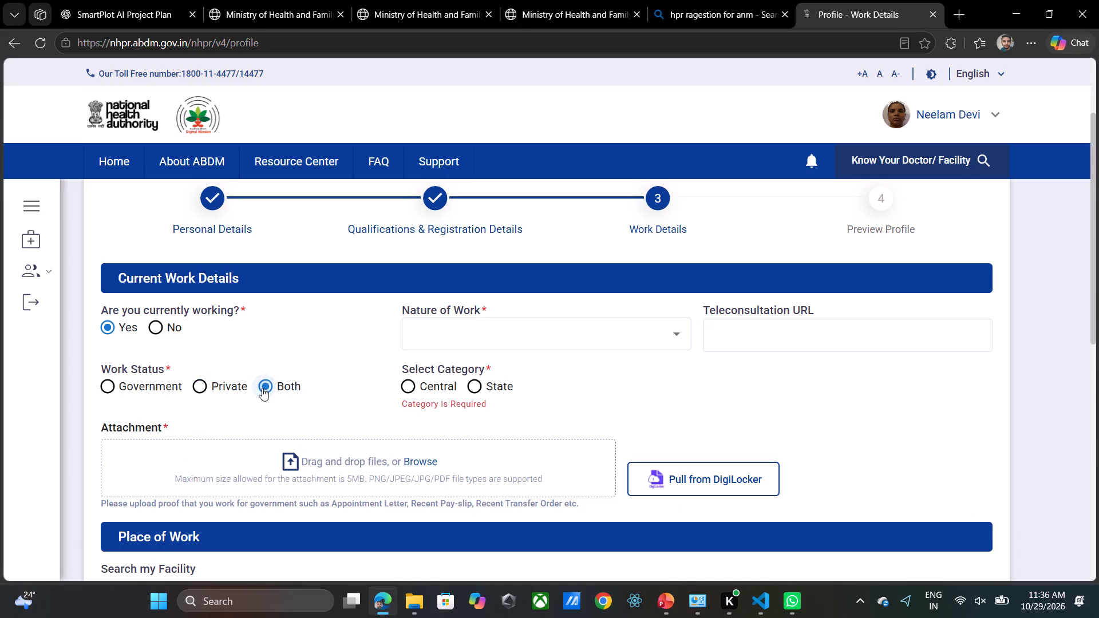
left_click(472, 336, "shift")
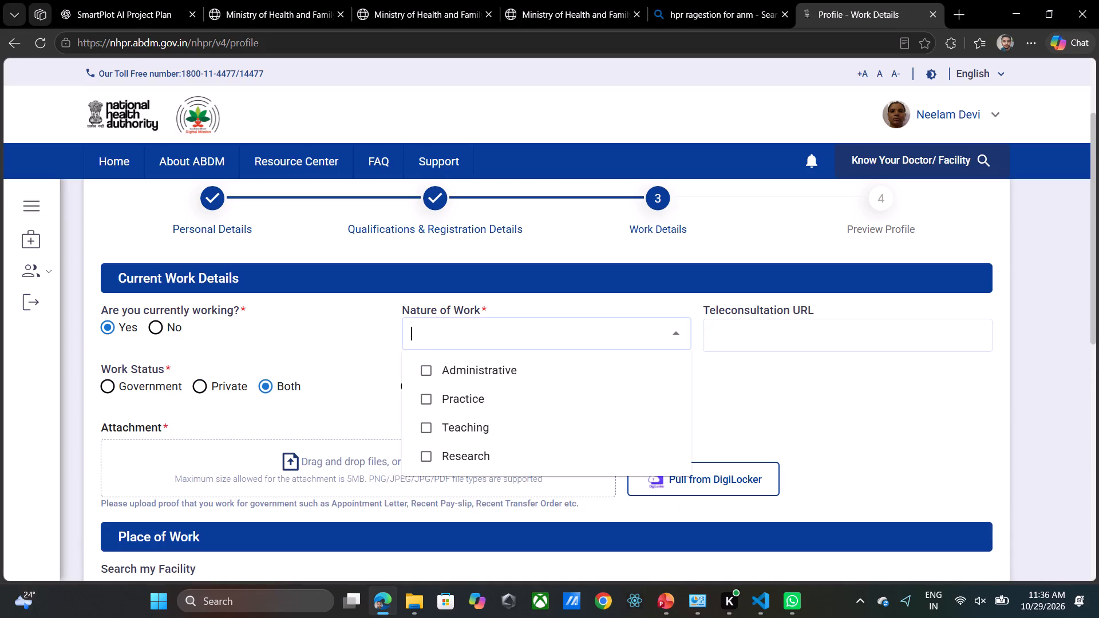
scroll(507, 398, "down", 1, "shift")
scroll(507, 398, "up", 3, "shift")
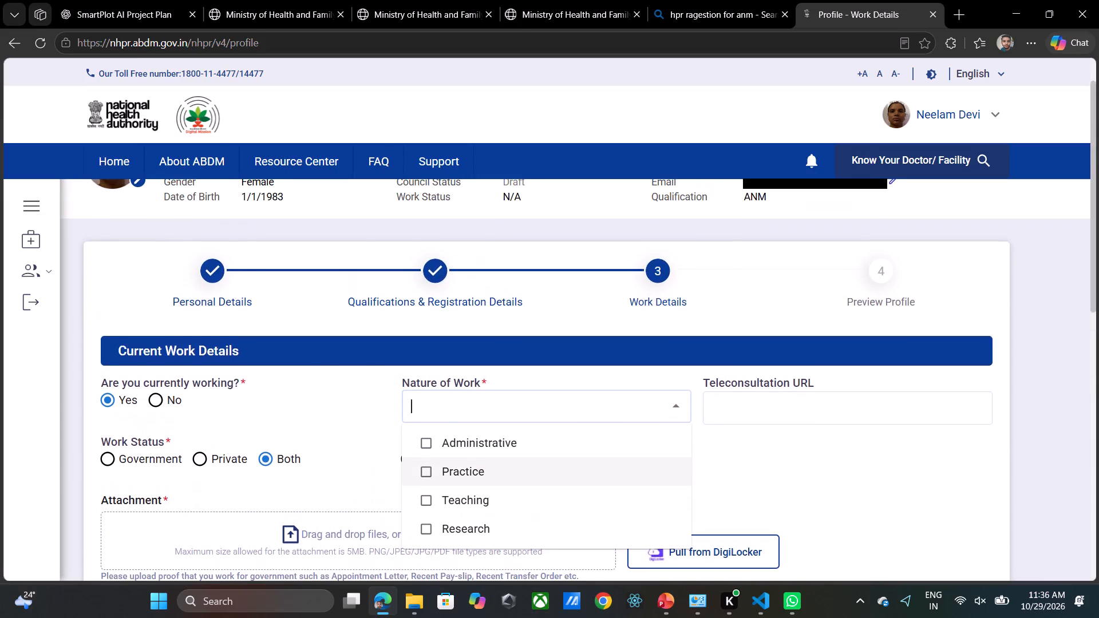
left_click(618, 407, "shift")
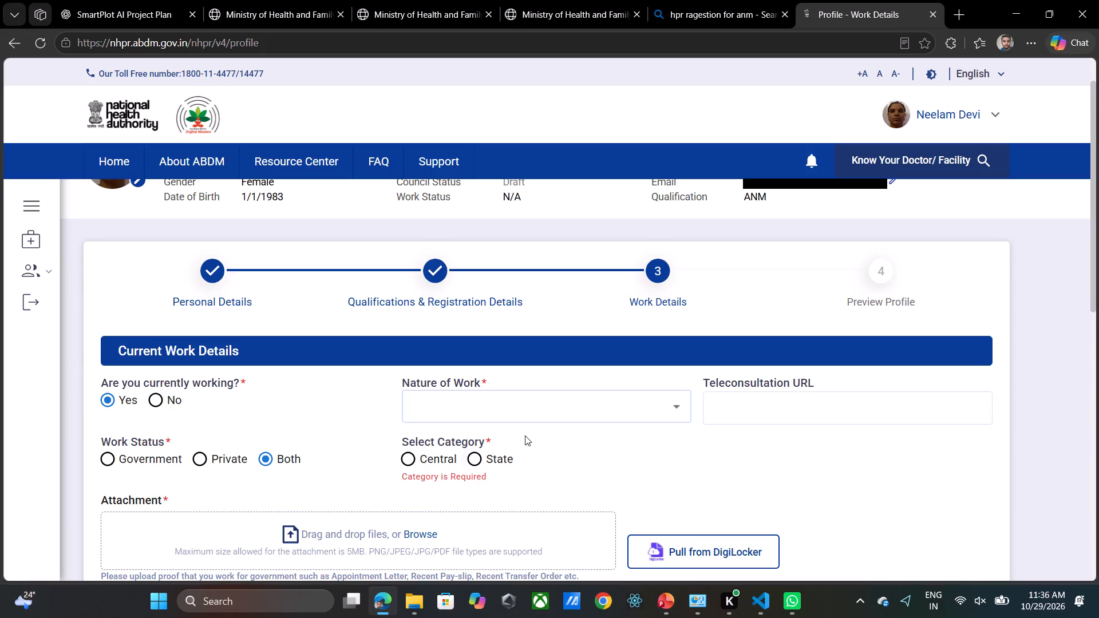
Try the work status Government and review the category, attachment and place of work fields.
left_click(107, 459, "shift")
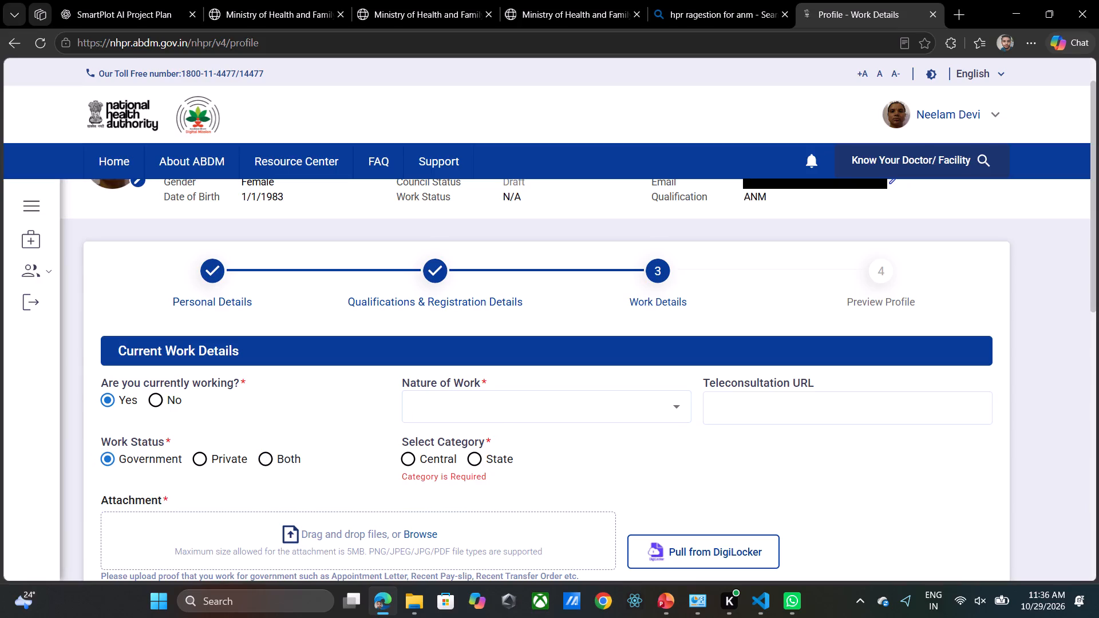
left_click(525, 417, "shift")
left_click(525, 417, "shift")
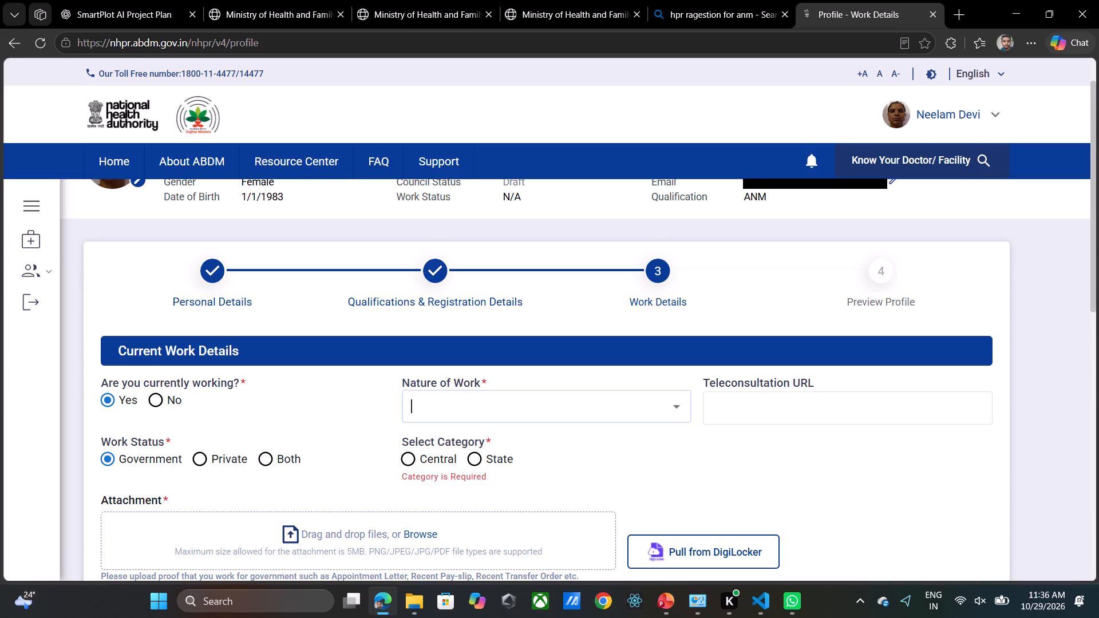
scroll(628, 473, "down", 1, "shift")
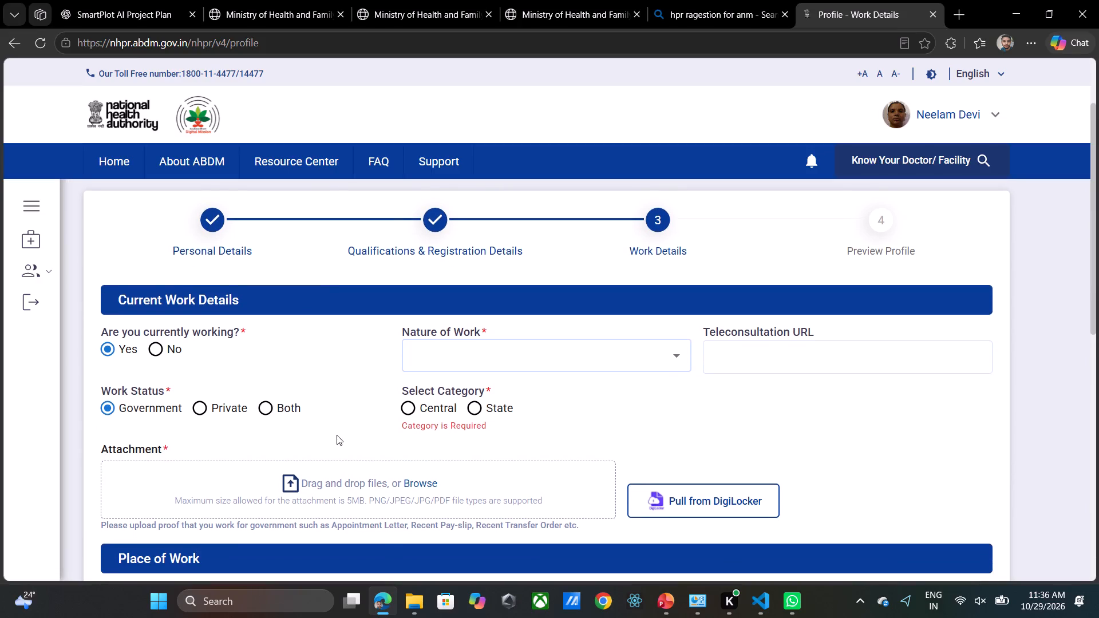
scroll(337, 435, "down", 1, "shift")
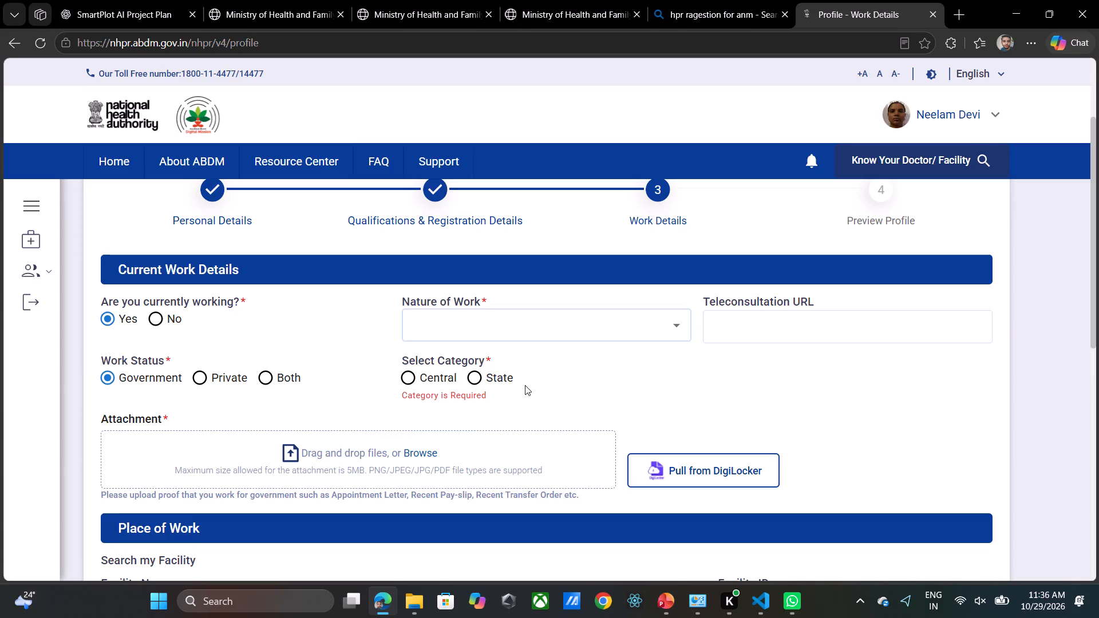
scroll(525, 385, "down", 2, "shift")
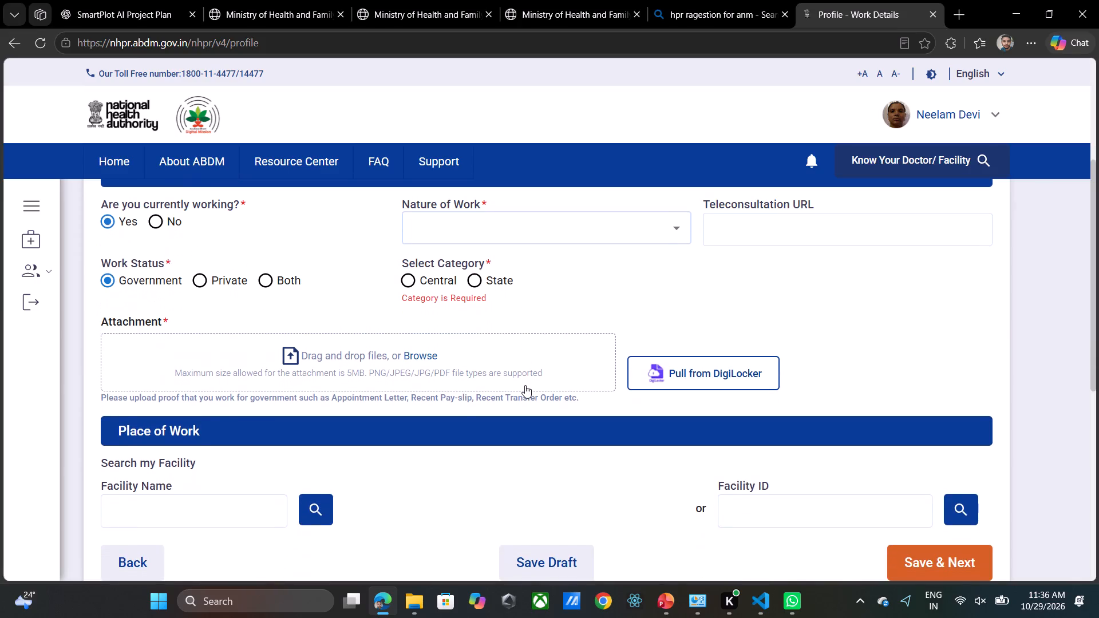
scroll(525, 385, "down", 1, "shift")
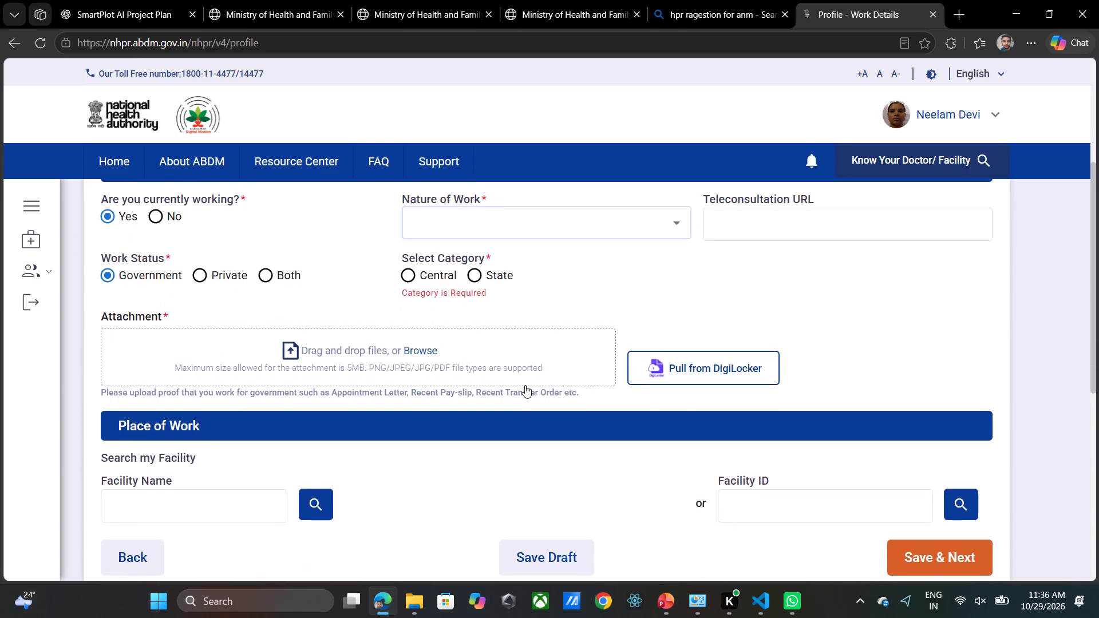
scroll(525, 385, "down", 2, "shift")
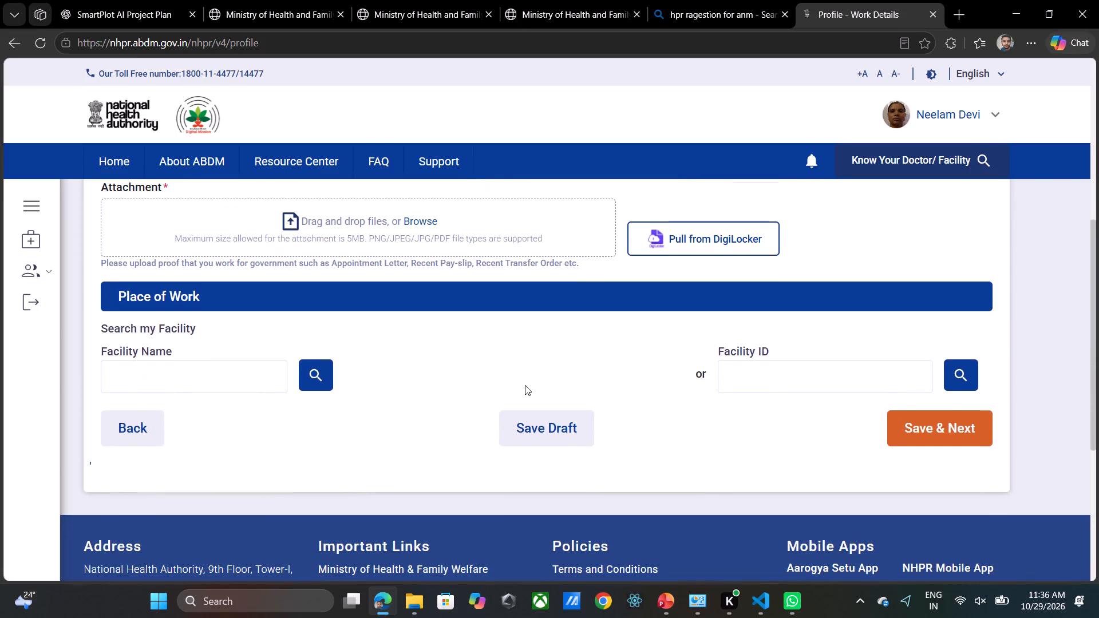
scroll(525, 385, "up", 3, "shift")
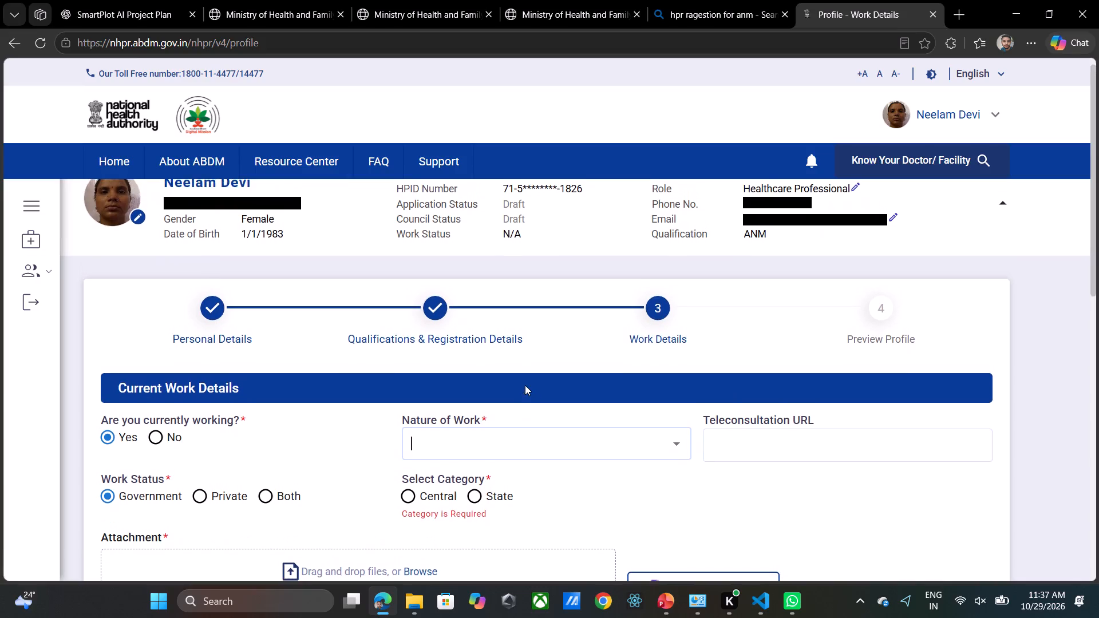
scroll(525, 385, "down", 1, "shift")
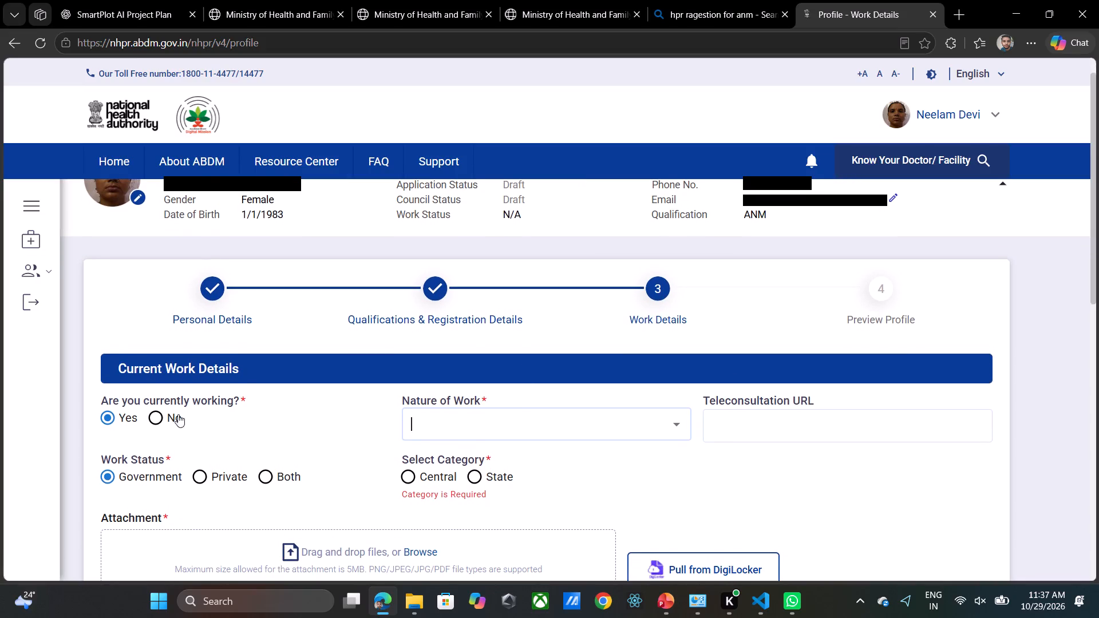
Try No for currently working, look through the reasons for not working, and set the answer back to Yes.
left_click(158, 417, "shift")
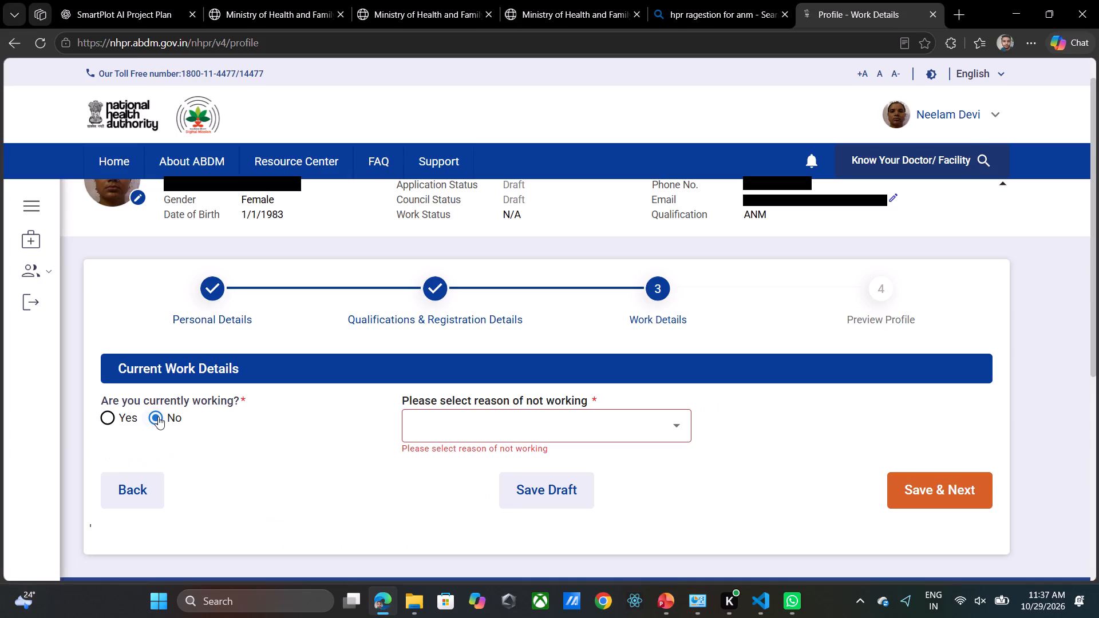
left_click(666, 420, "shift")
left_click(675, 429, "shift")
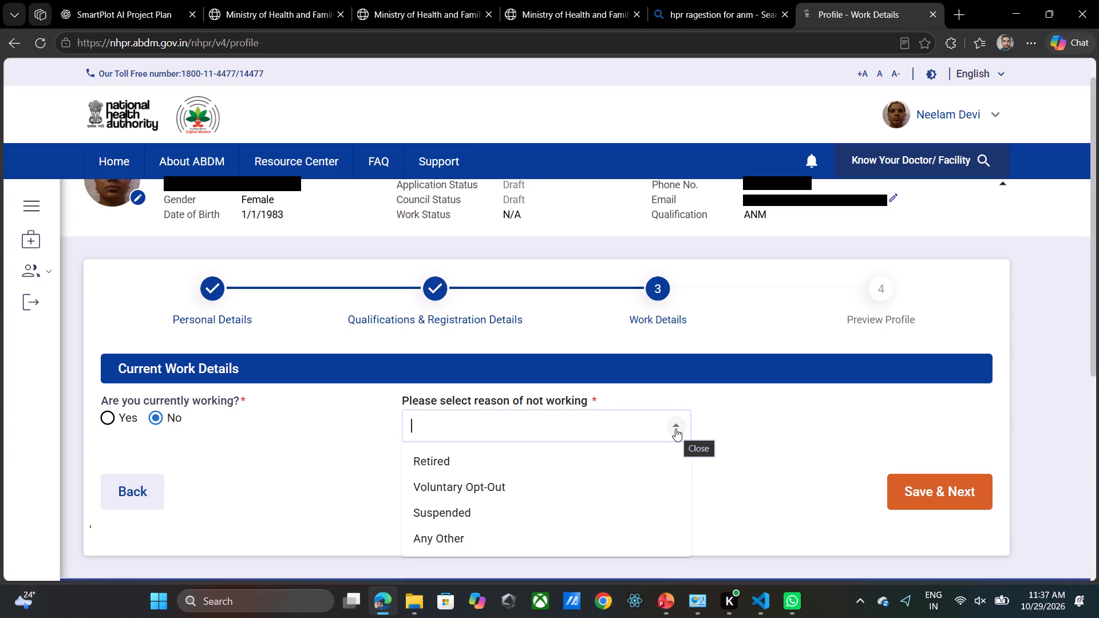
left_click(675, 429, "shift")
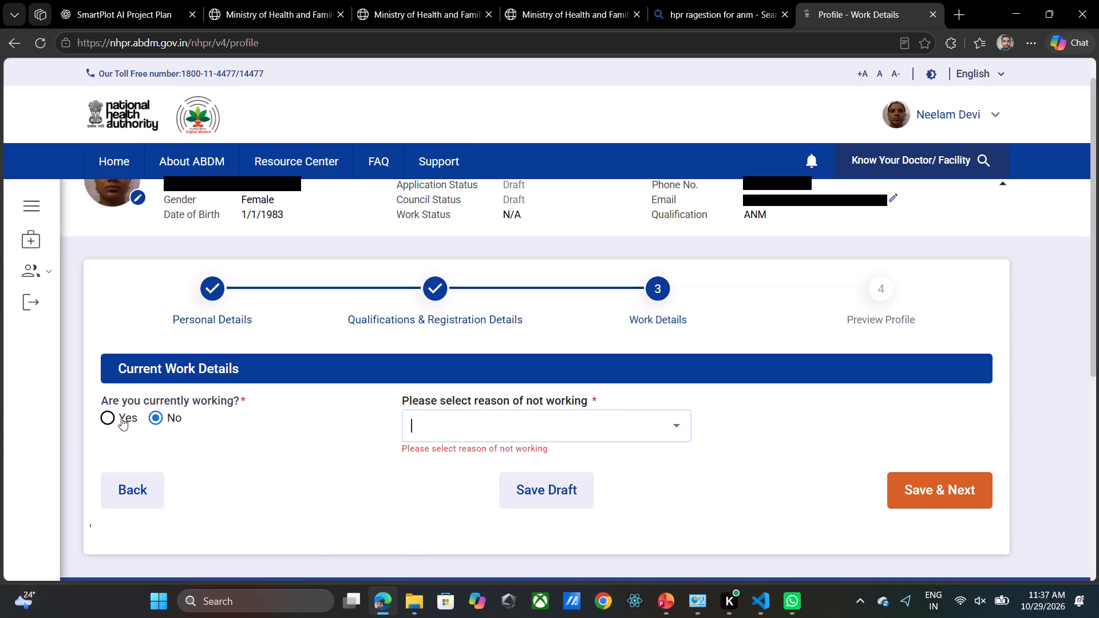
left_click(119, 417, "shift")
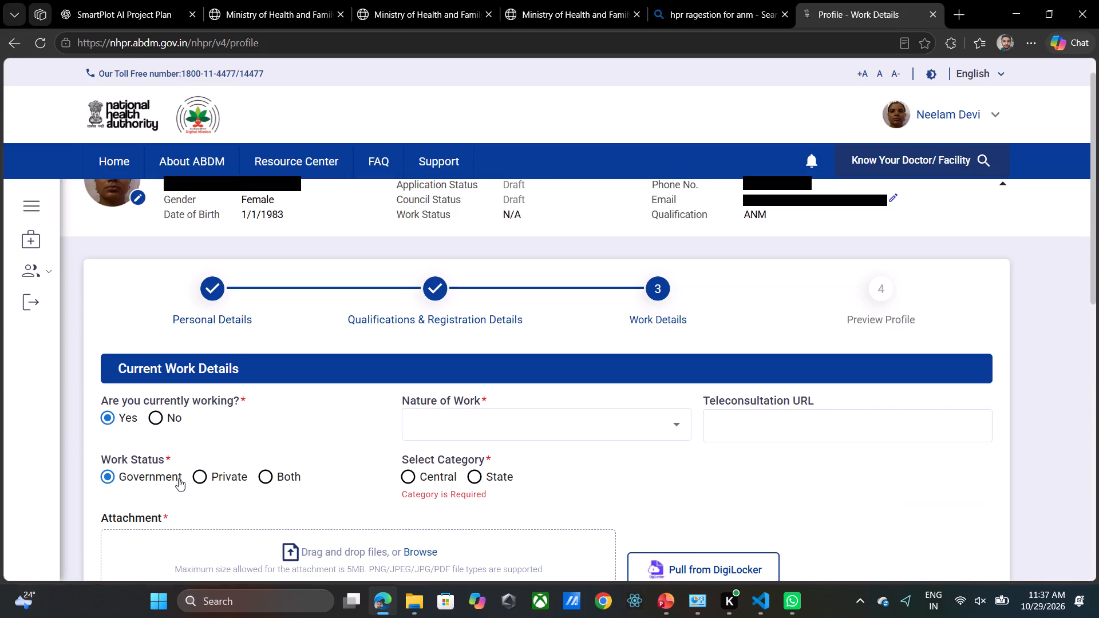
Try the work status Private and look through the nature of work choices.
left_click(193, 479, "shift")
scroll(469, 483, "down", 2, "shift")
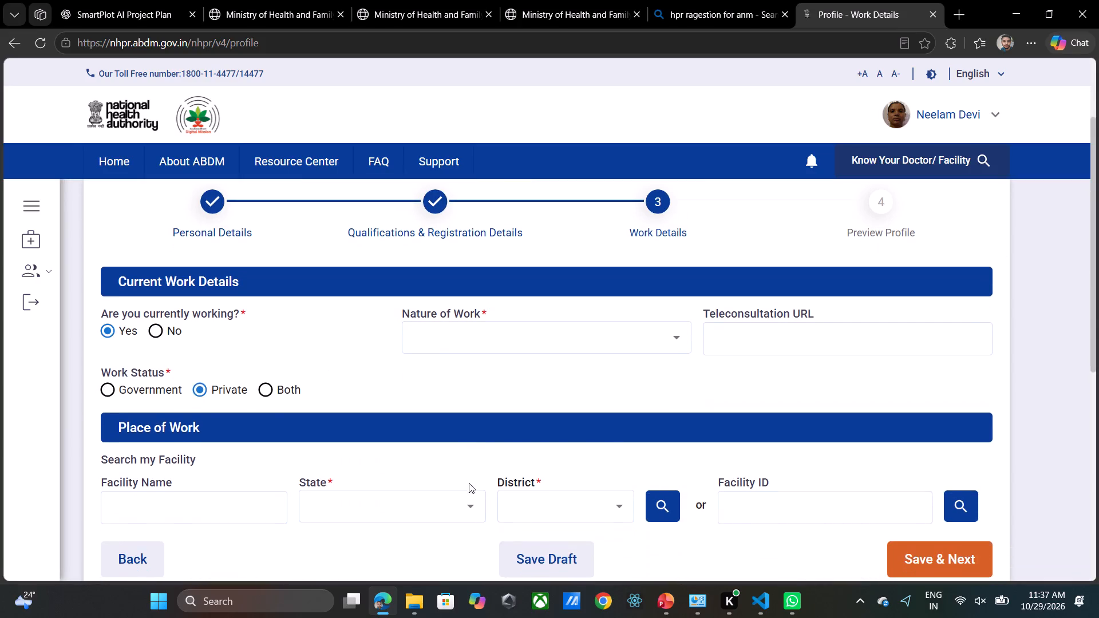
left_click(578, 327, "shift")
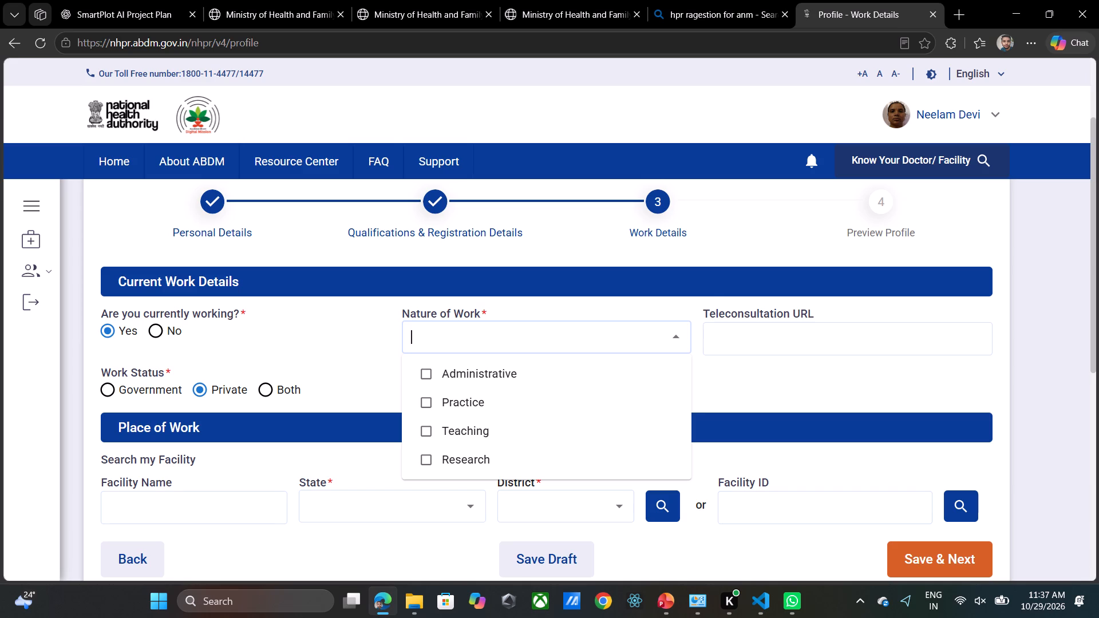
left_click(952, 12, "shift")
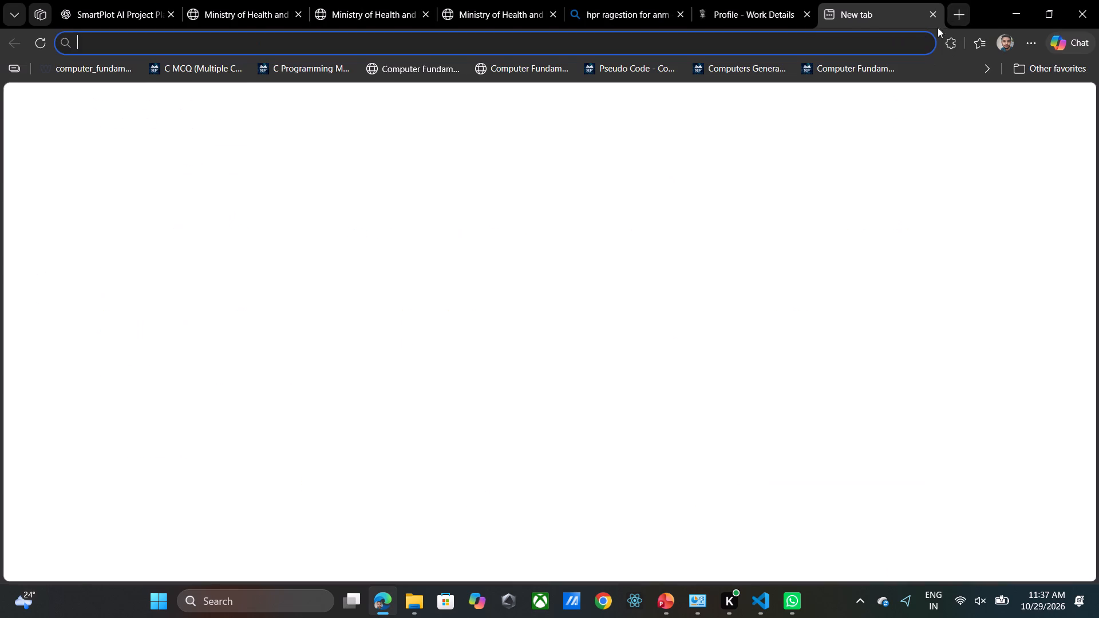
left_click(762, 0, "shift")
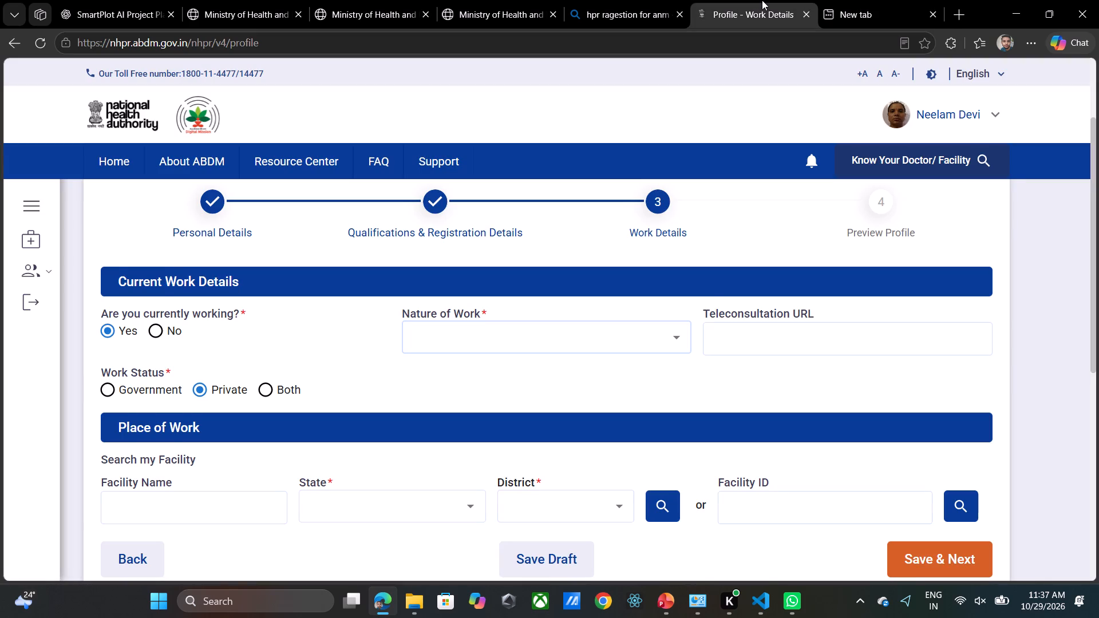
Set the work status to Government and look through the nature of work choices.
scroll(707, 287, "down", 1, "shift")
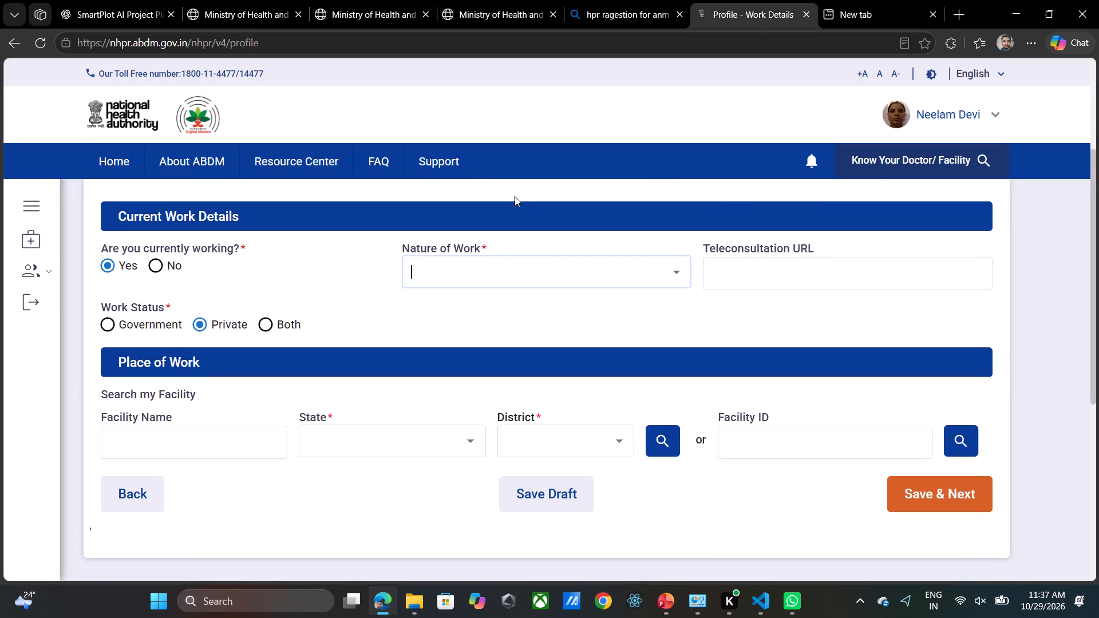
left_click(113, 323, "shift")
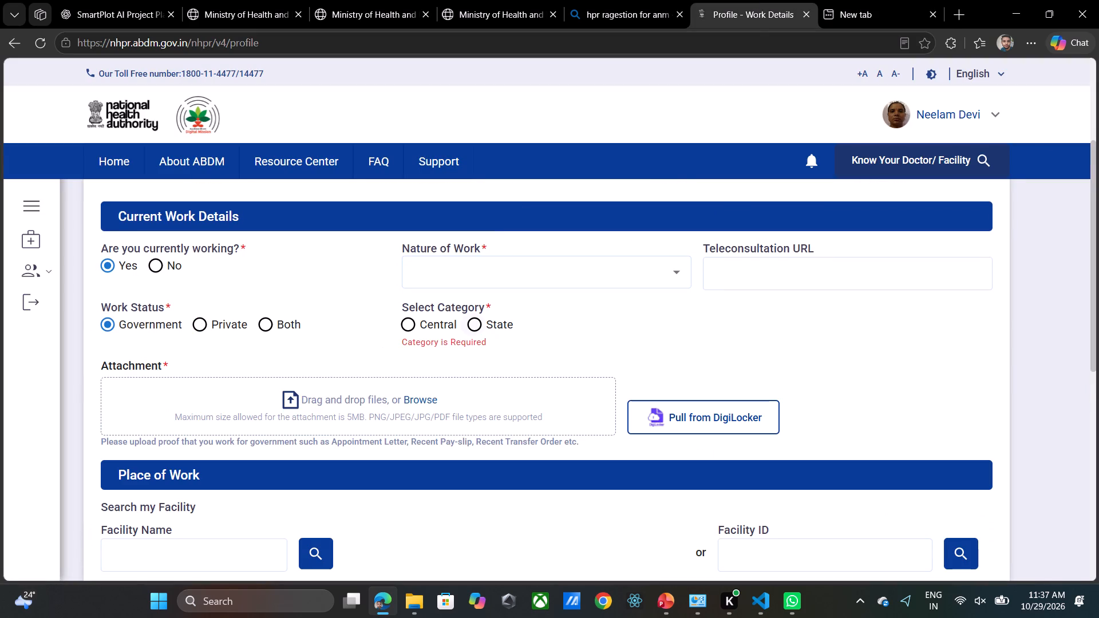
left_click(534, 274, "shift")
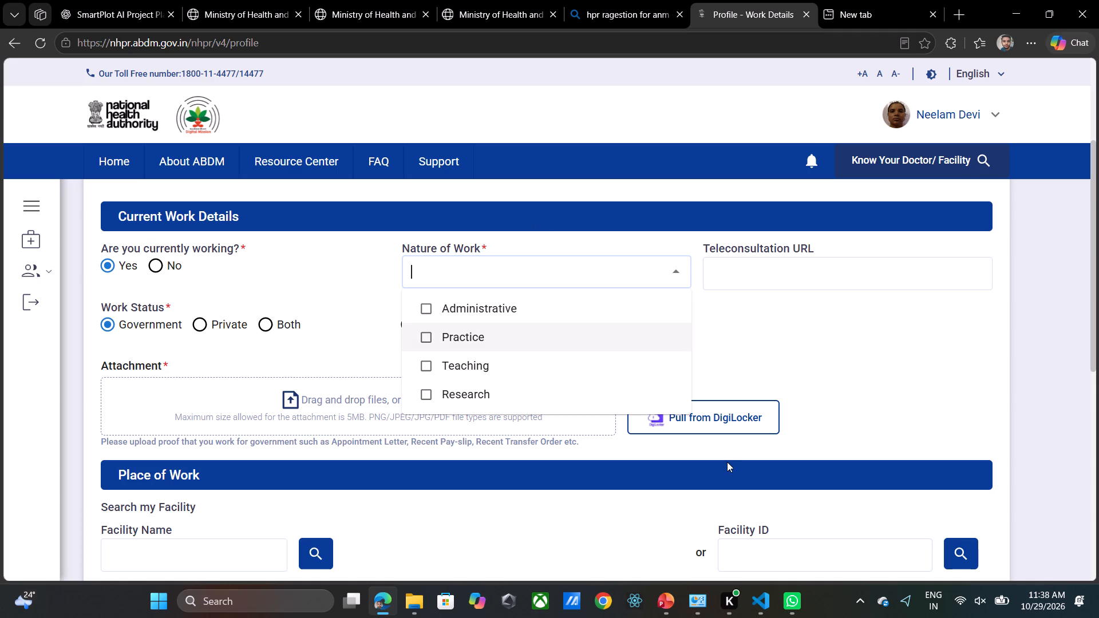
left_click(748, 604, "shift")
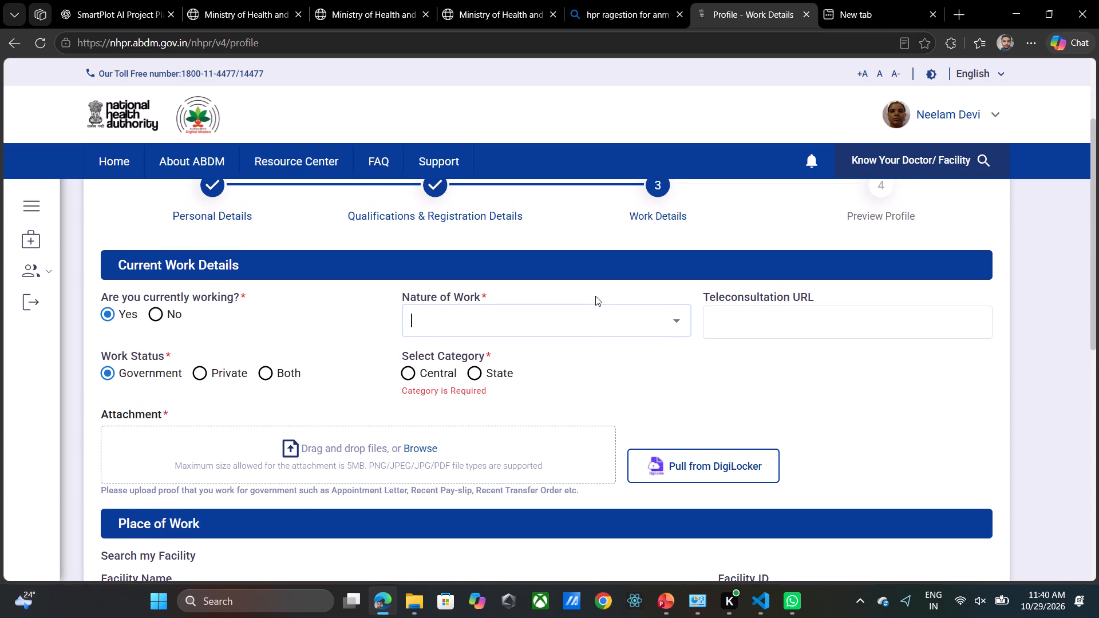